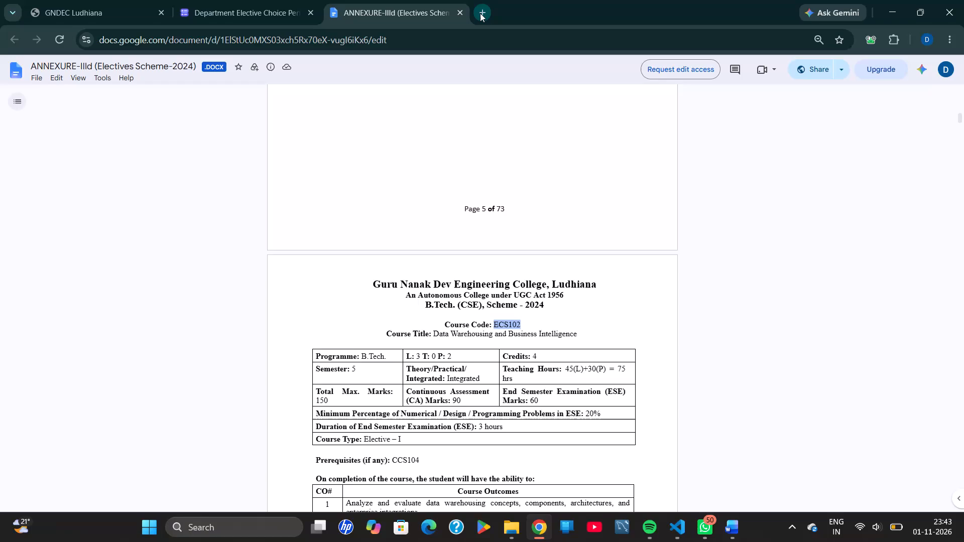
Search the web for "pdf to word" in a new tab and open iLovePDF's PDF to Word converter.
left_click(480, 13)
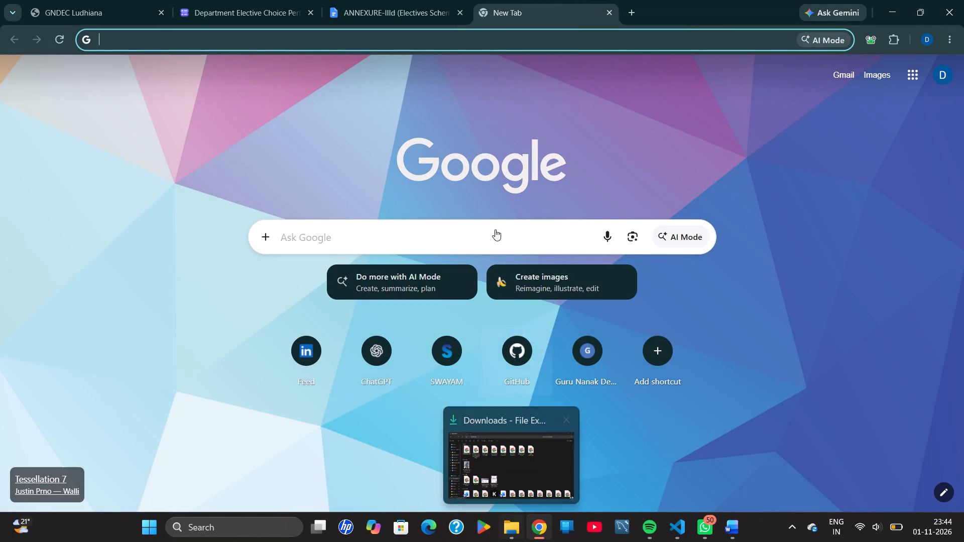
type("pdf")
key("Right")
key("Return")
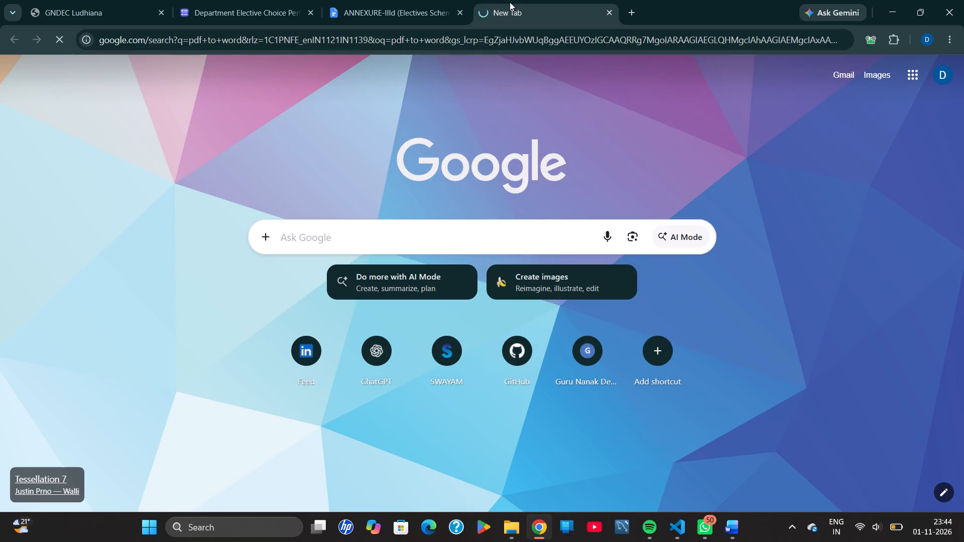
left_click(227, 205)
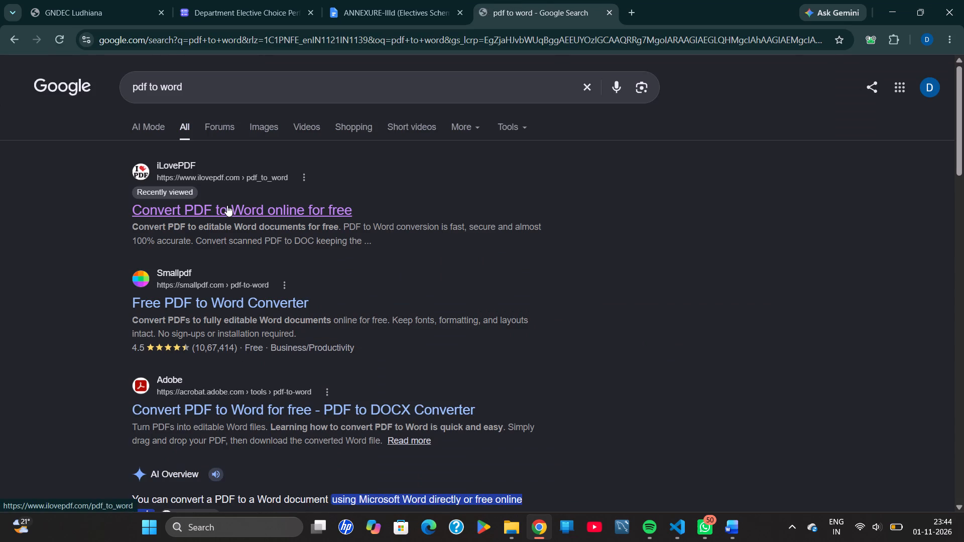
Upload DWBI intro(1).pdf from the Downloads folder and convert it to Word with No OCR.
left_click(542, 237)
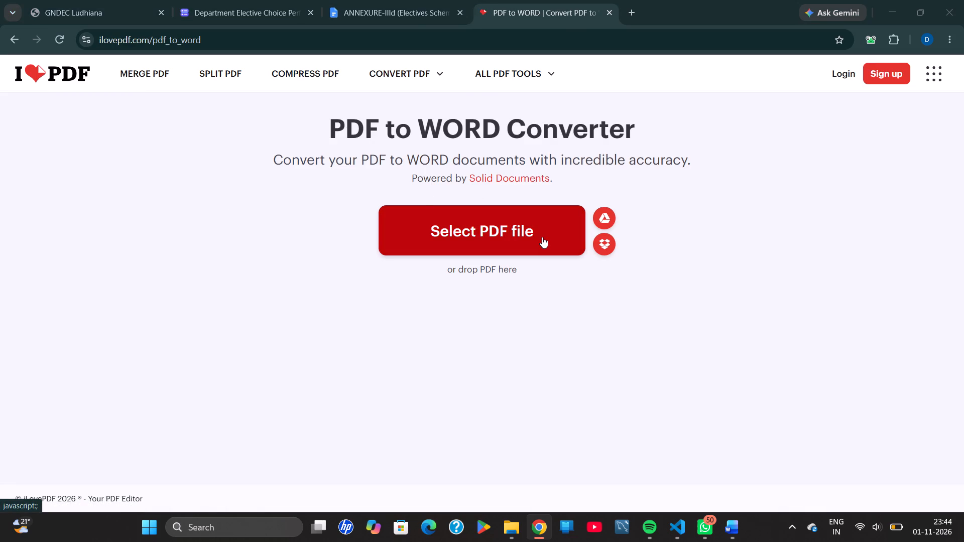
left_click(175, 114)
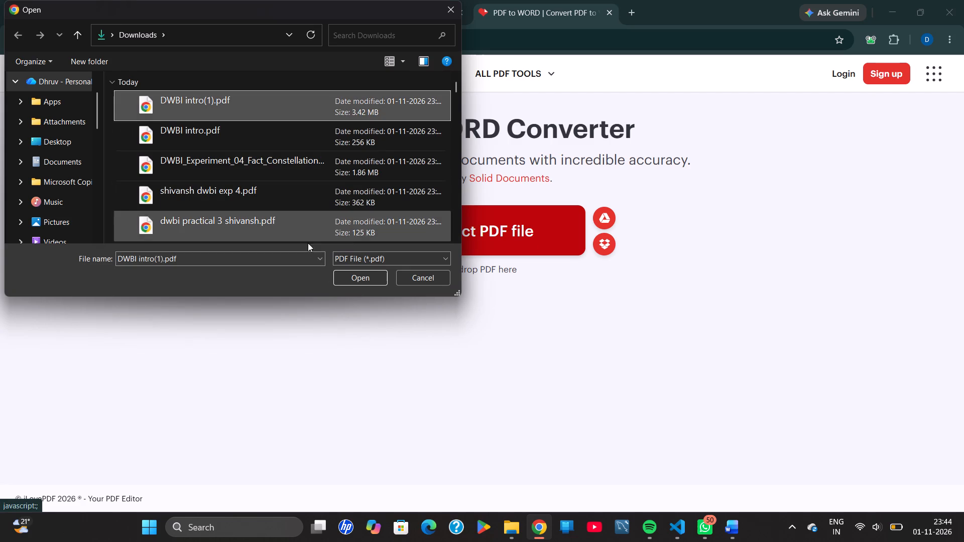
left_click(361, 276)
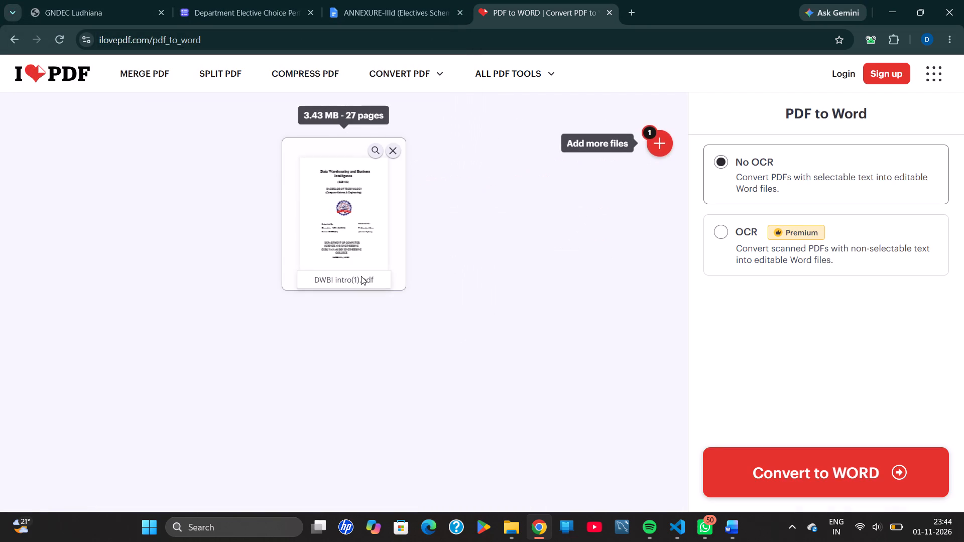
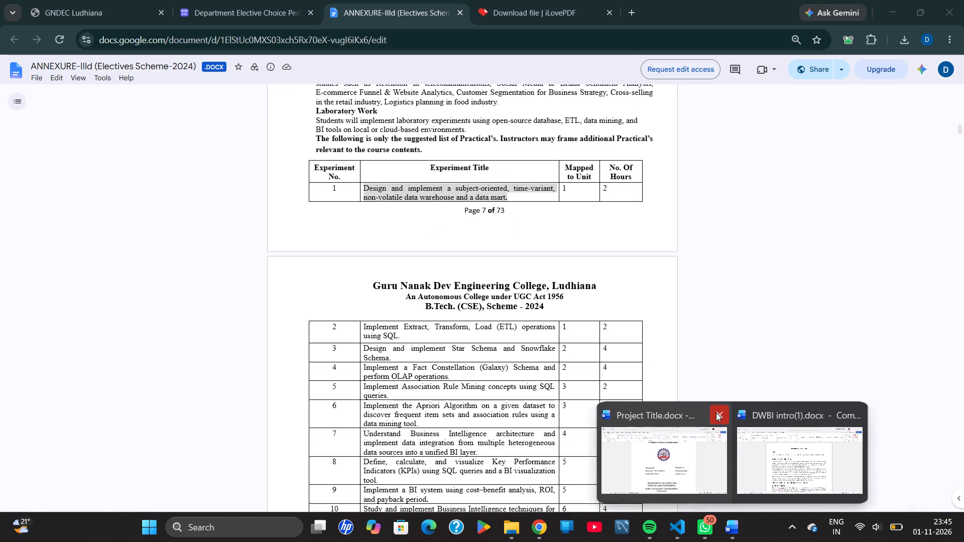
left_click(716, 454)
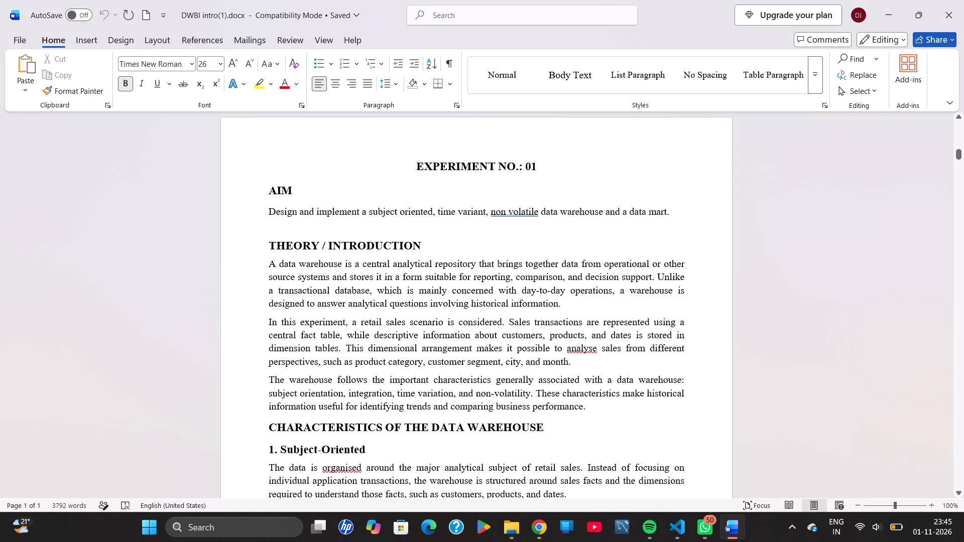
Delete the existing aim sentence under the AIM heading of Experiment 01.
left_click_drag(675, 215, 271, 210)
key("BackSpace")
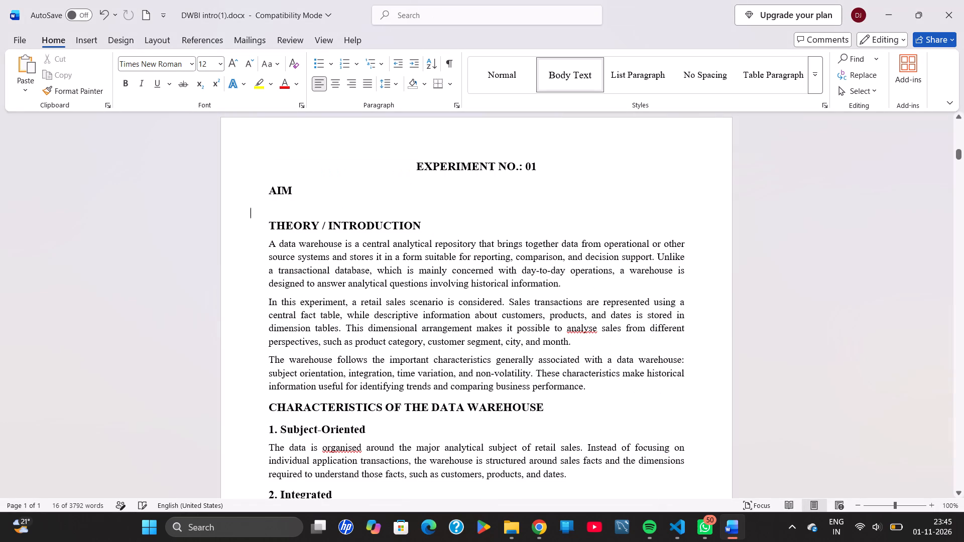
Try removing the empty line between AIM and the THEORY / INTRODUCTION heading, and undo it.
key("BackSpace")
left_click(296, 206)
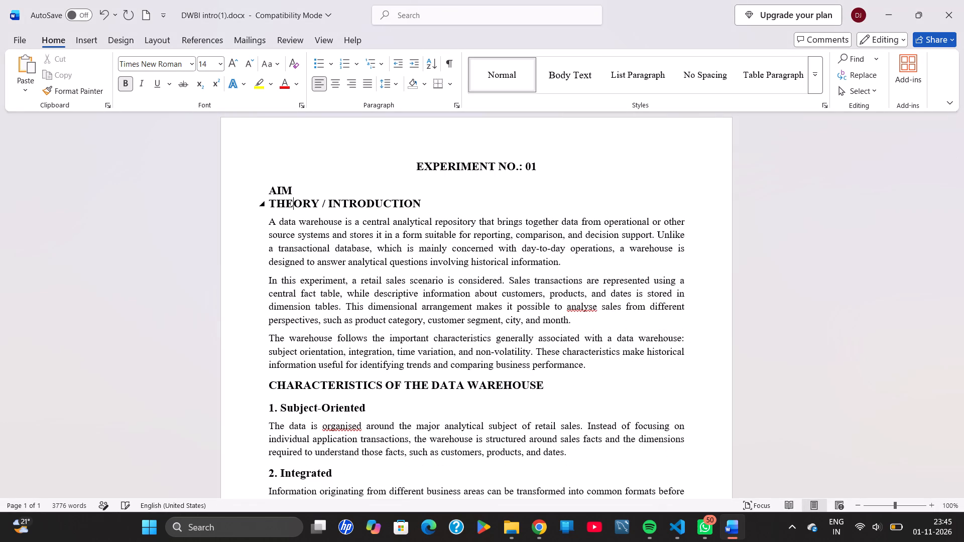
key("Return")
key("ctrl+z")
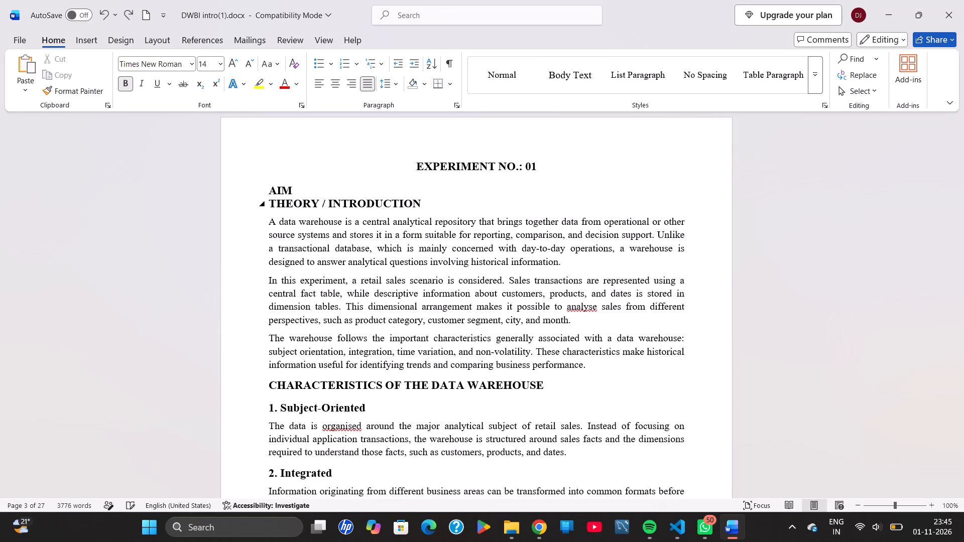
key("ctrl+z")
Add ":-" after the AIM heading and underline only the word AIM.
left_click(299, 193)
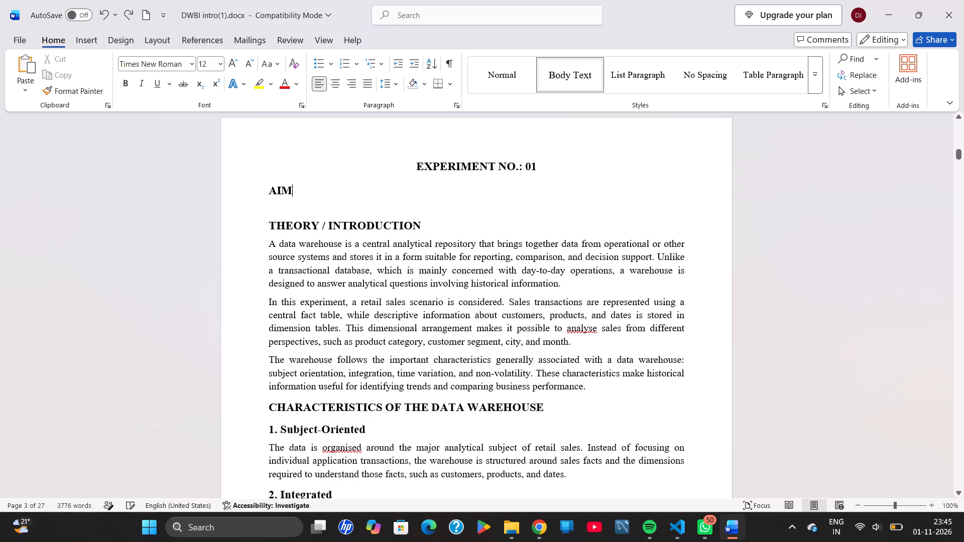
type(":-")
key("Left")
key("Left")
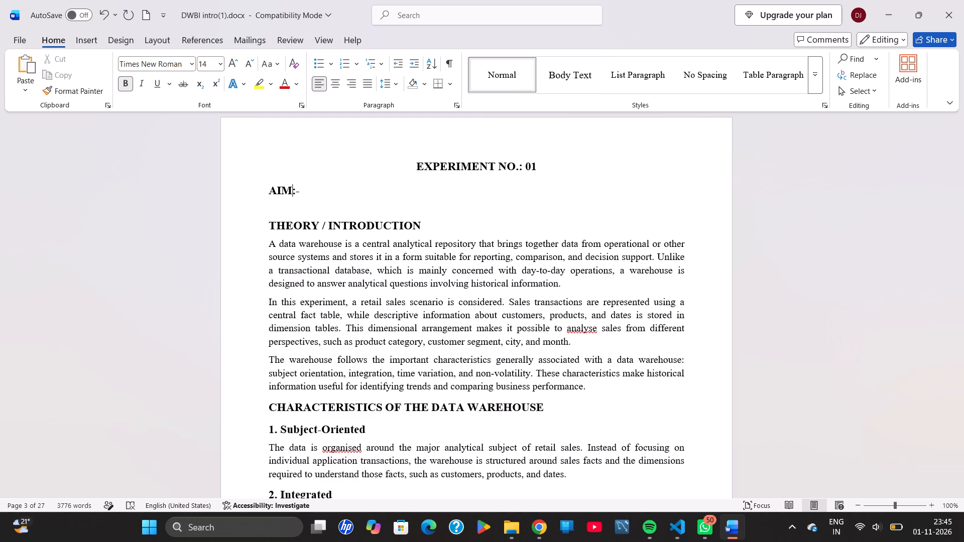
key("ctrl+shift+Left")
key("ctrl+u")
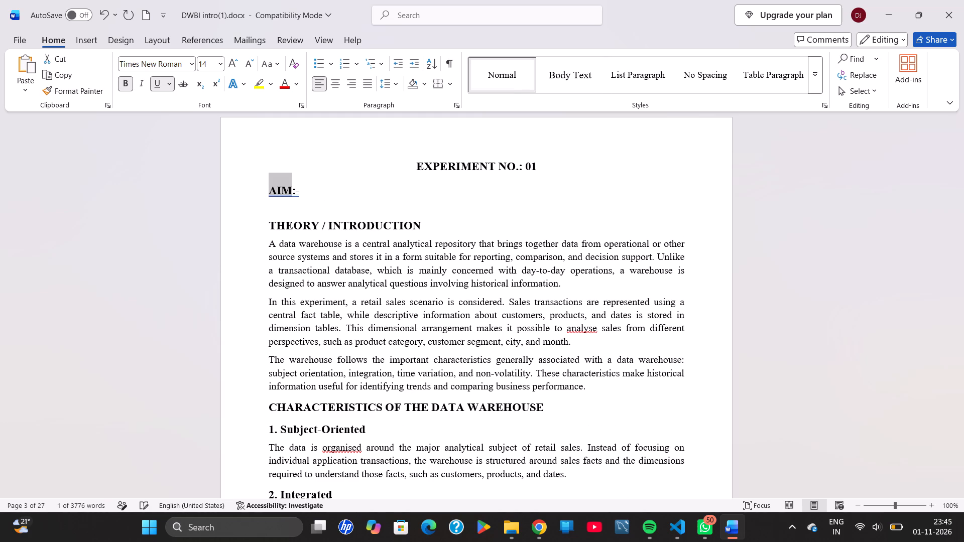
Paste the copied experiment title on the same line after "AIM:-", separated by a space.
key("Right")
key("Right")
key("Right")
key("space")
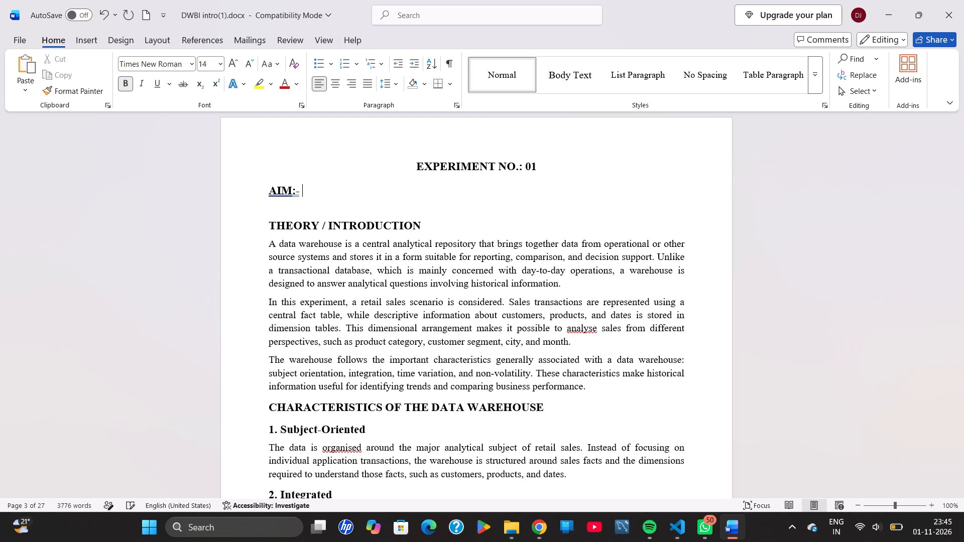
key("ctrl+v")
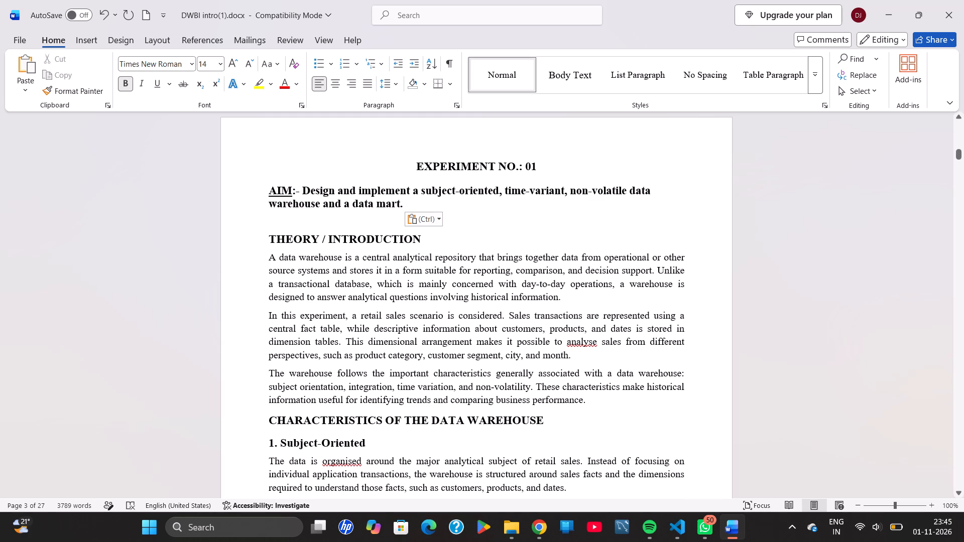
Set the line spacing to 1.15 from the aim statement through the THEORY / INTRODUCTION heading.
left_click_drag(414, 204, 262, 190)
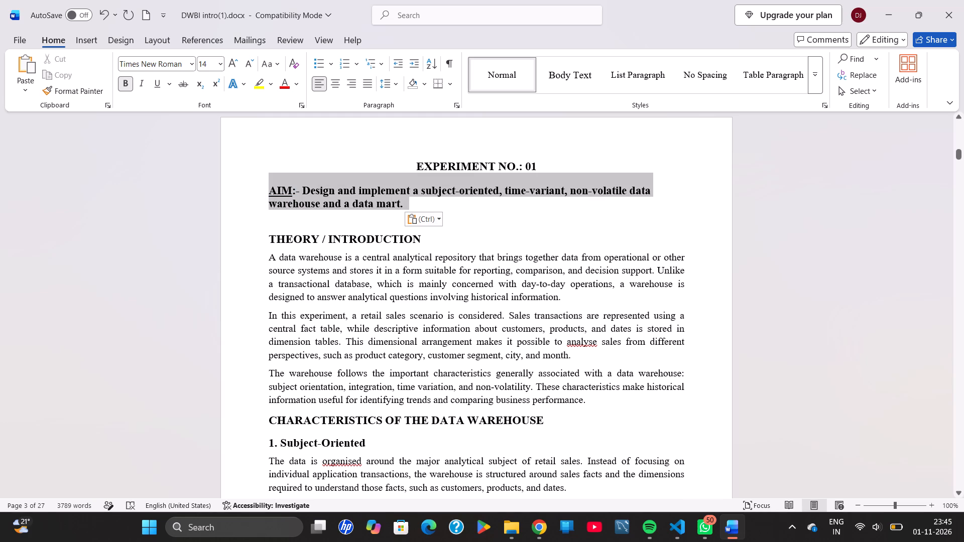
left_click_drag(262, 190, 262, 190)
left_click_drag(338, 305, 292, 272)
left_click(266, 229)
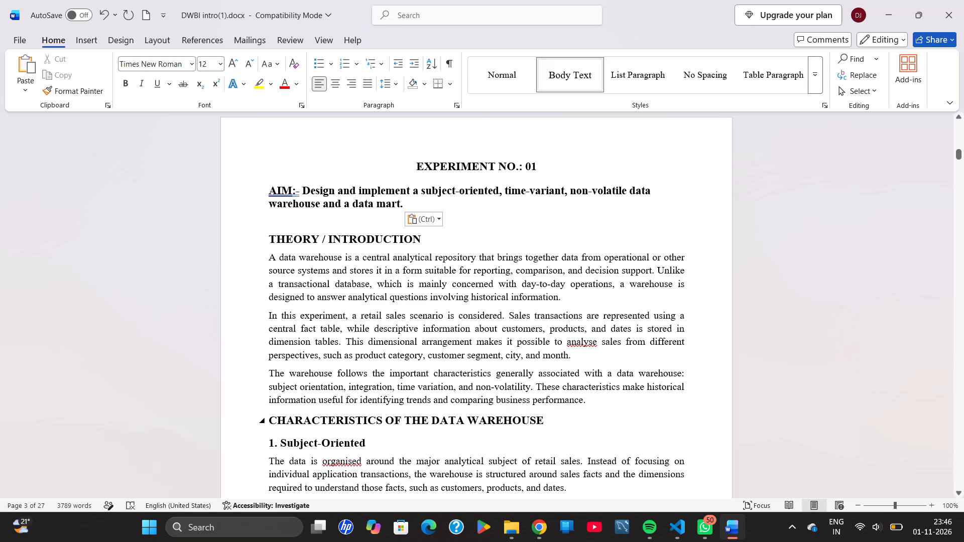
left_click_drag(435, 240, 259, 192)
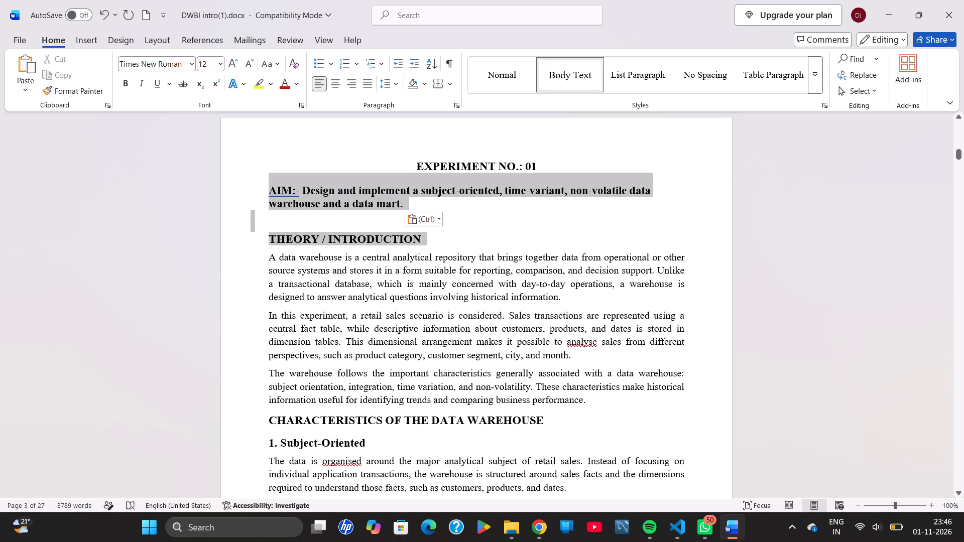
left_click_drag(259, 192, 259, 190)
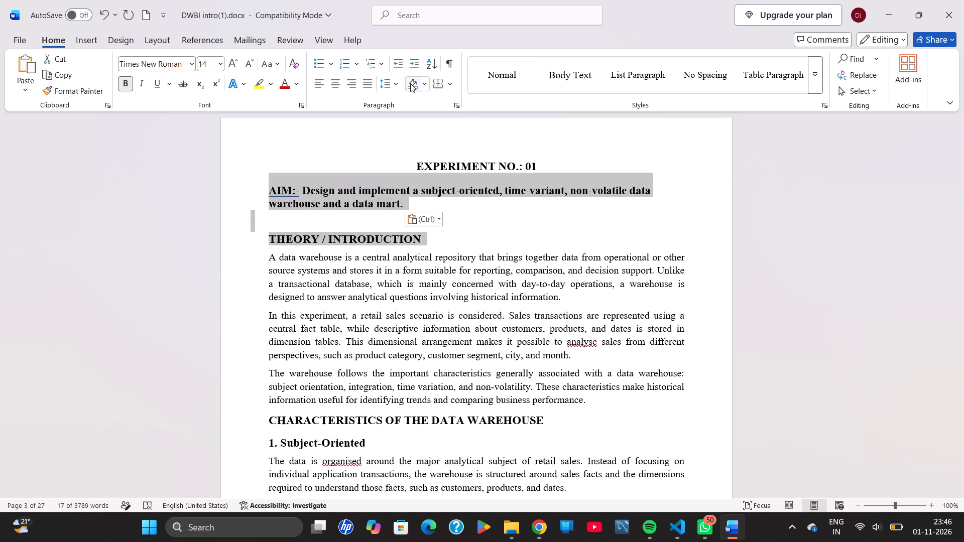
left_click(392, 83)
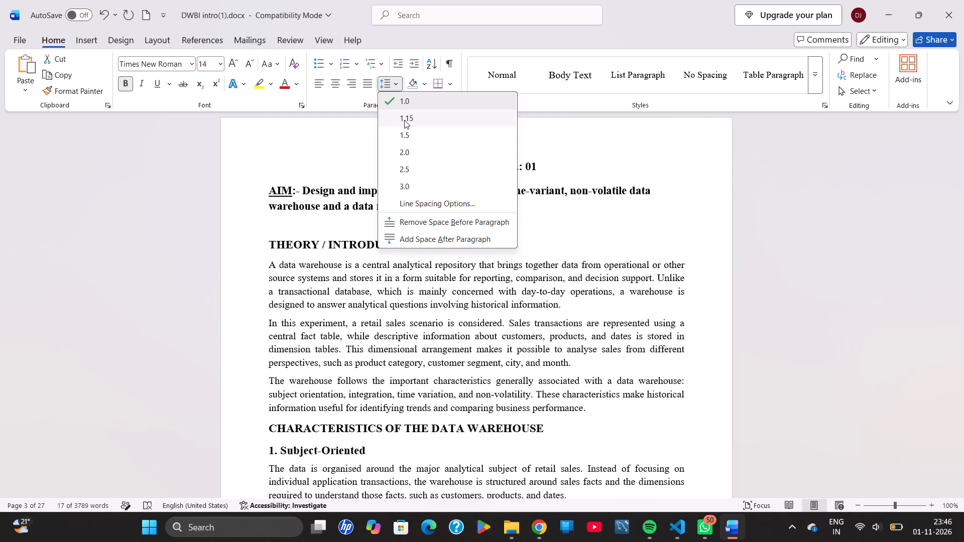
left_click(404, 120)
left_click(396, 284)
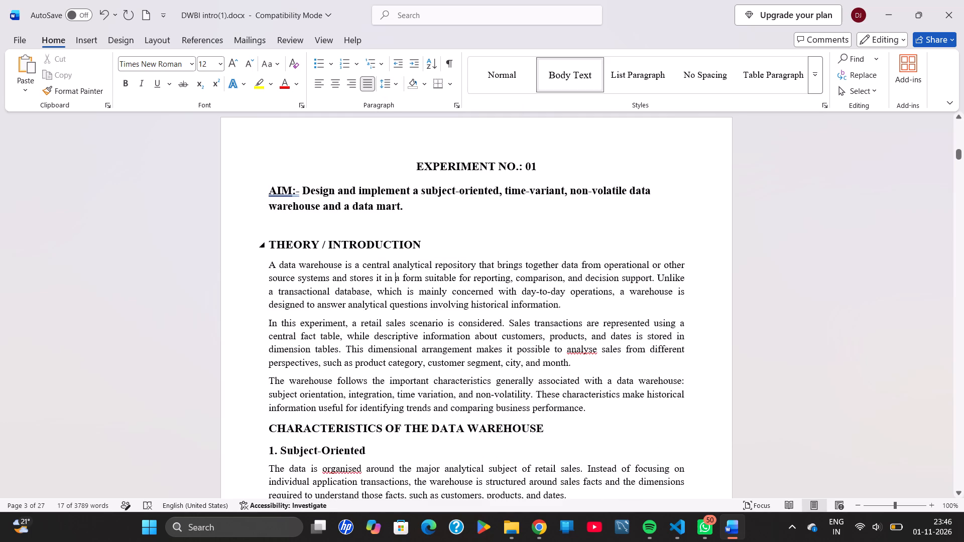
Remove the empty line between the aim statement and the THEORY / INTRODUCTION heading.
left_click(287, 221)
key("BackSpace")
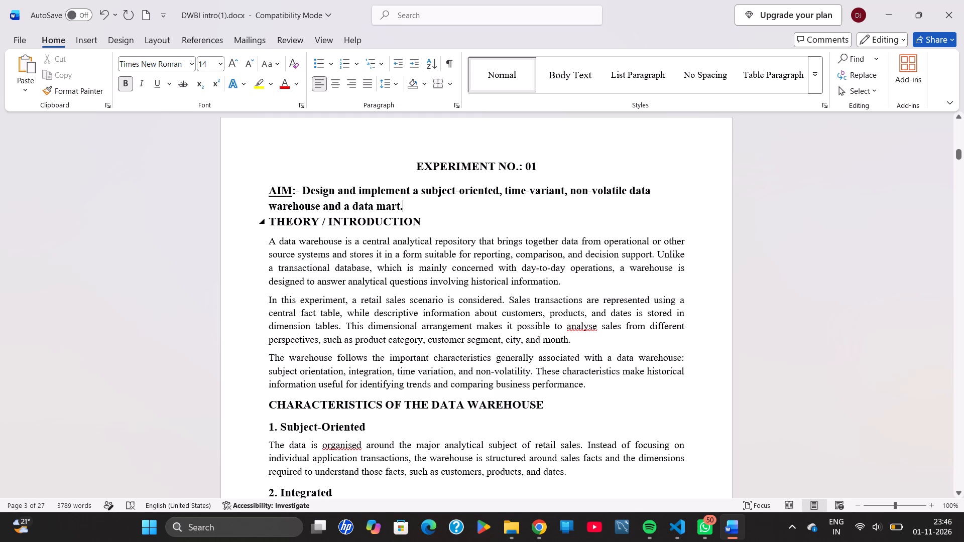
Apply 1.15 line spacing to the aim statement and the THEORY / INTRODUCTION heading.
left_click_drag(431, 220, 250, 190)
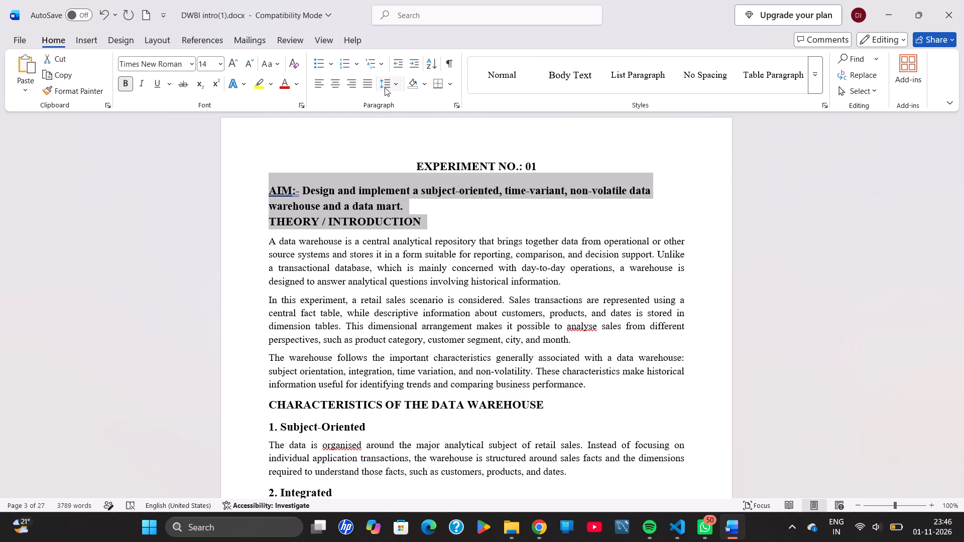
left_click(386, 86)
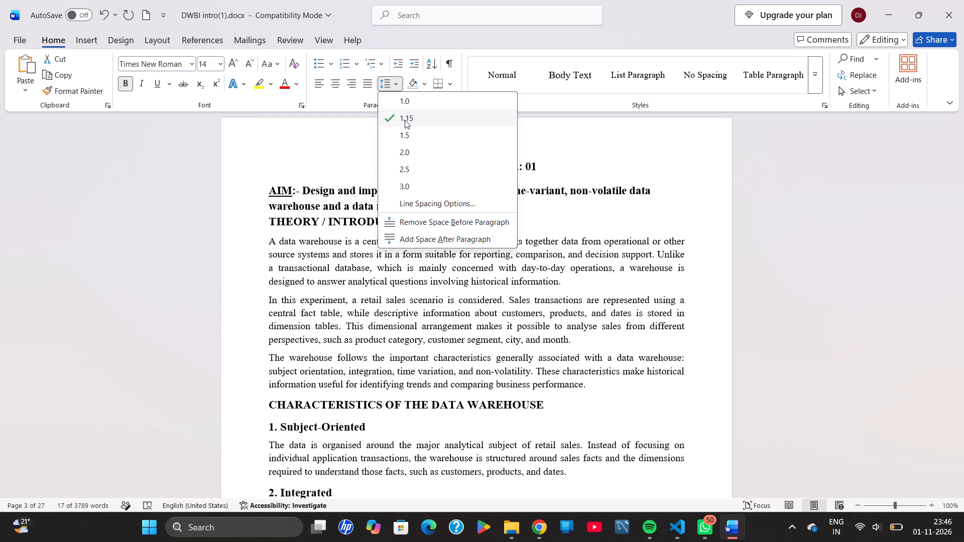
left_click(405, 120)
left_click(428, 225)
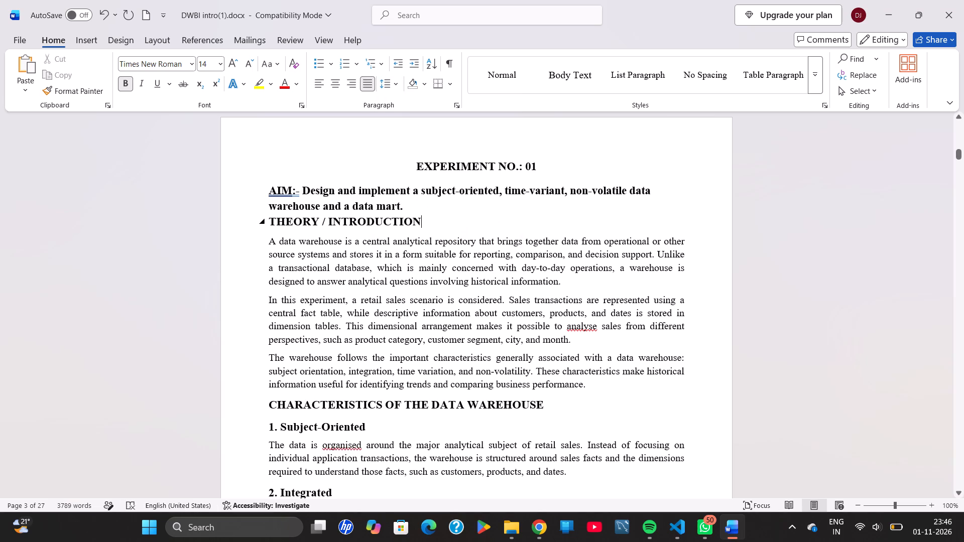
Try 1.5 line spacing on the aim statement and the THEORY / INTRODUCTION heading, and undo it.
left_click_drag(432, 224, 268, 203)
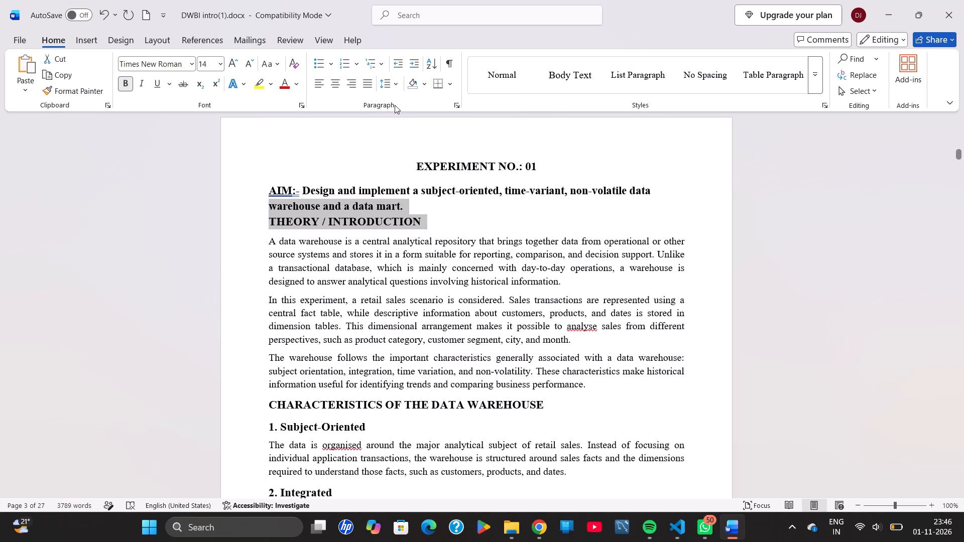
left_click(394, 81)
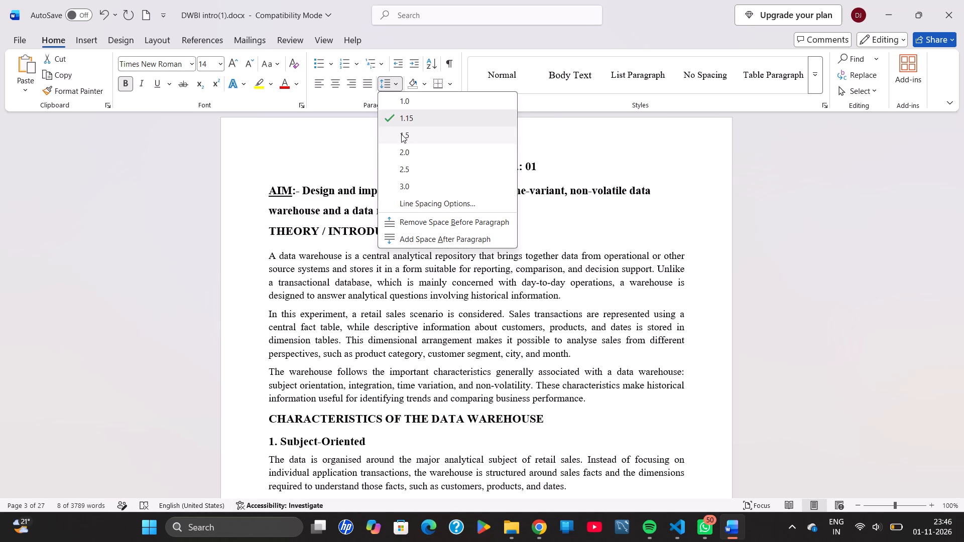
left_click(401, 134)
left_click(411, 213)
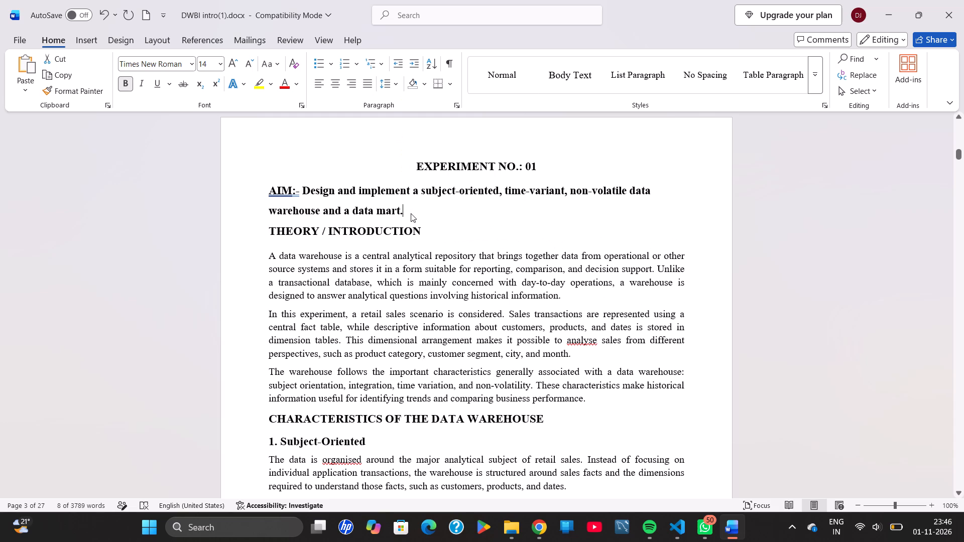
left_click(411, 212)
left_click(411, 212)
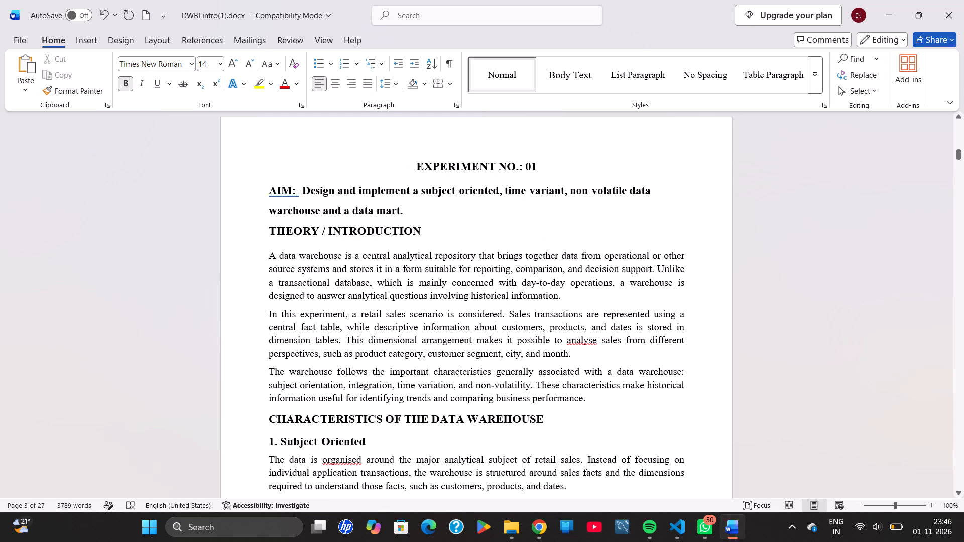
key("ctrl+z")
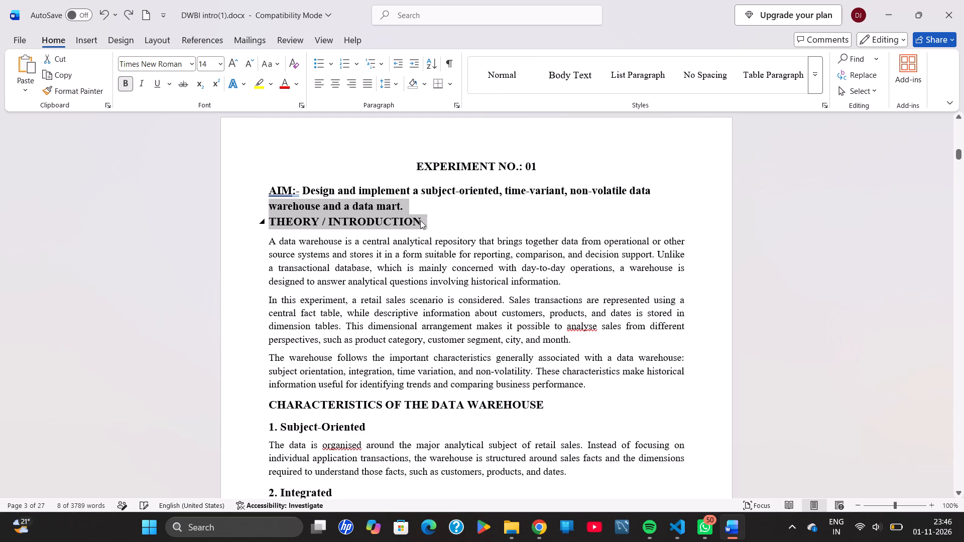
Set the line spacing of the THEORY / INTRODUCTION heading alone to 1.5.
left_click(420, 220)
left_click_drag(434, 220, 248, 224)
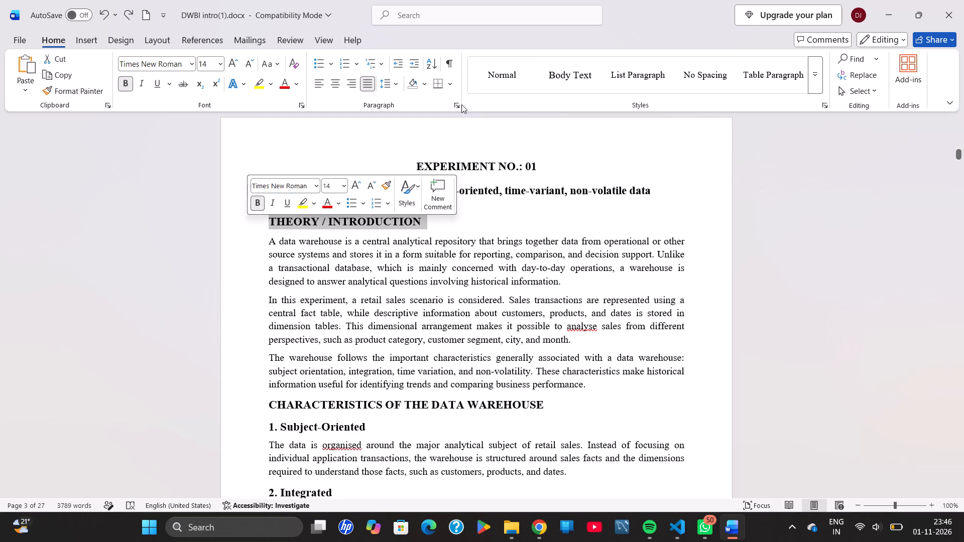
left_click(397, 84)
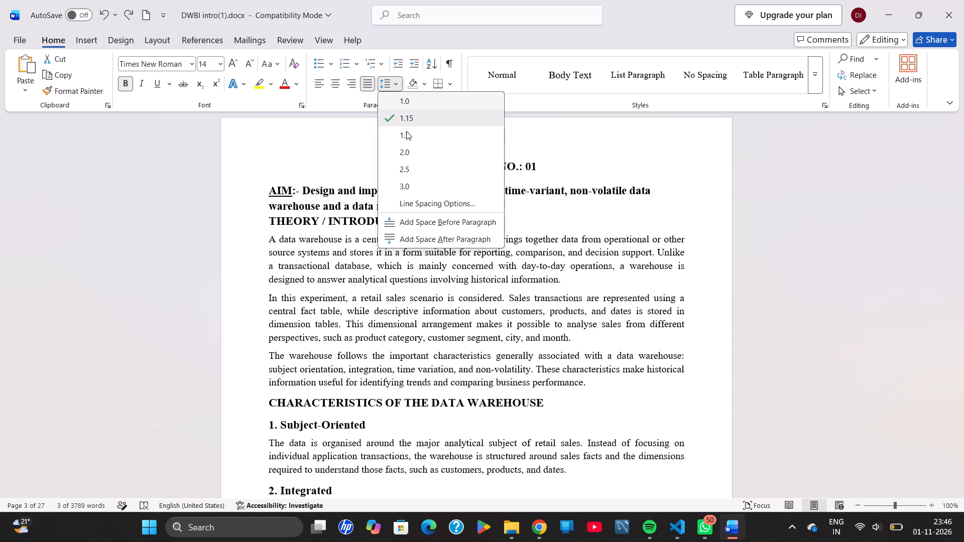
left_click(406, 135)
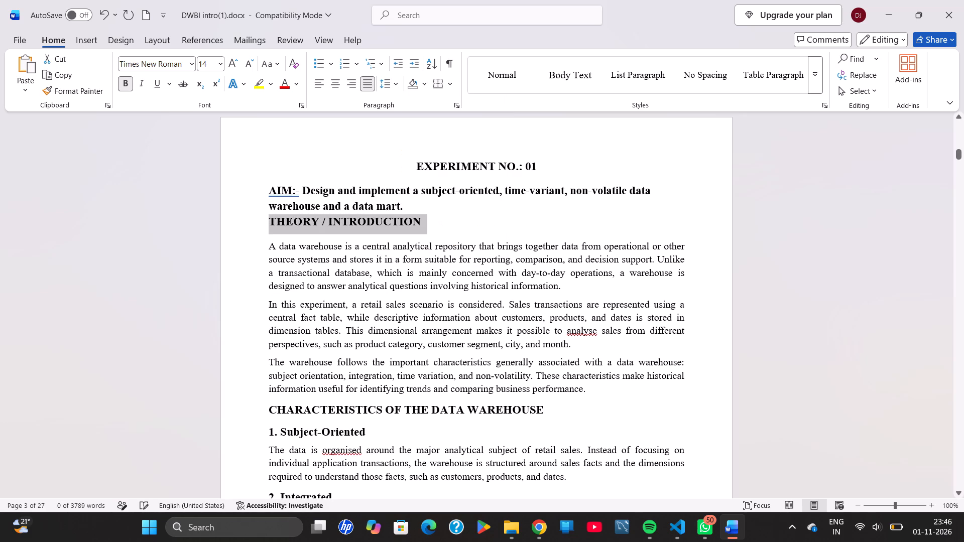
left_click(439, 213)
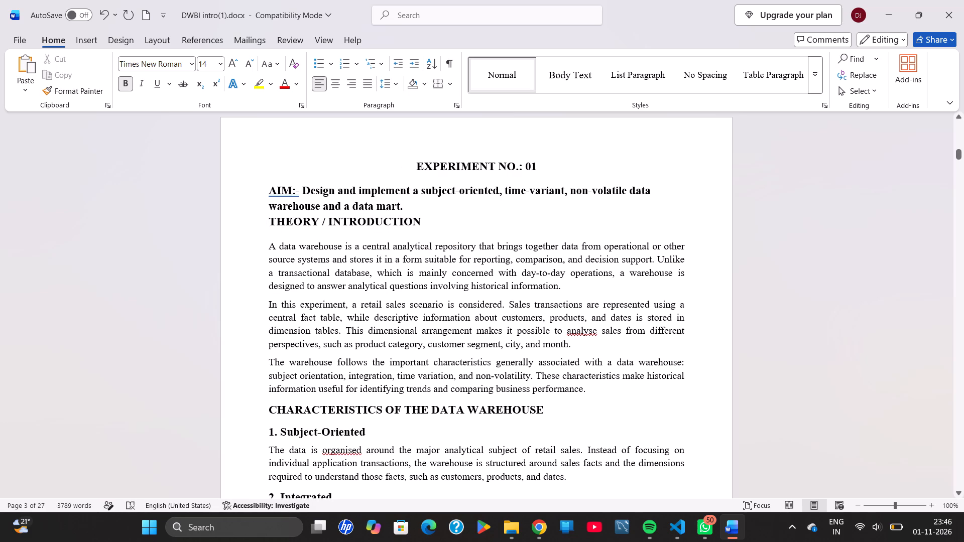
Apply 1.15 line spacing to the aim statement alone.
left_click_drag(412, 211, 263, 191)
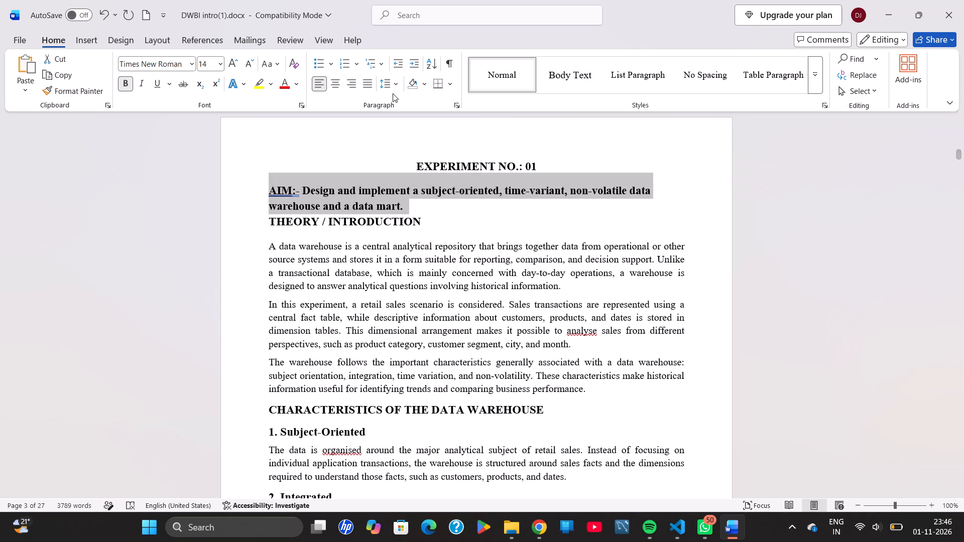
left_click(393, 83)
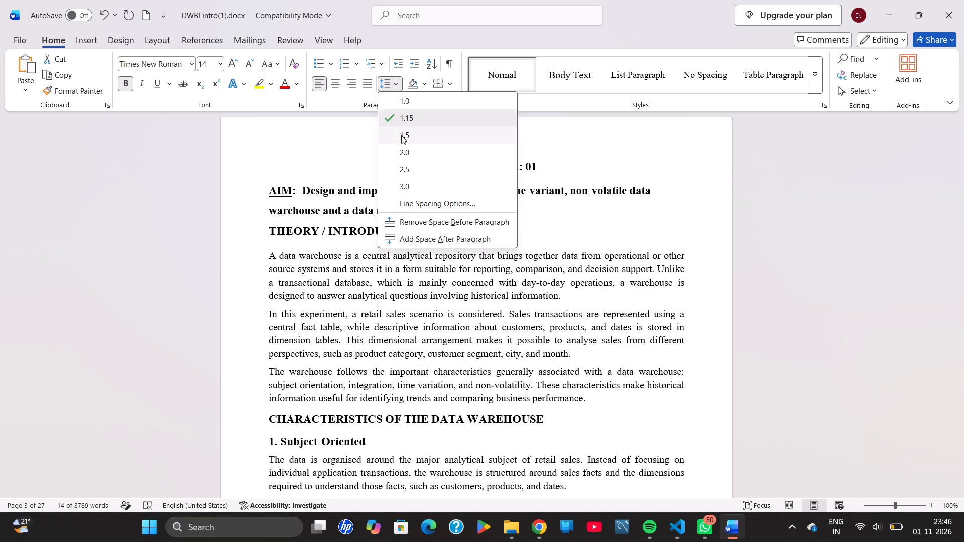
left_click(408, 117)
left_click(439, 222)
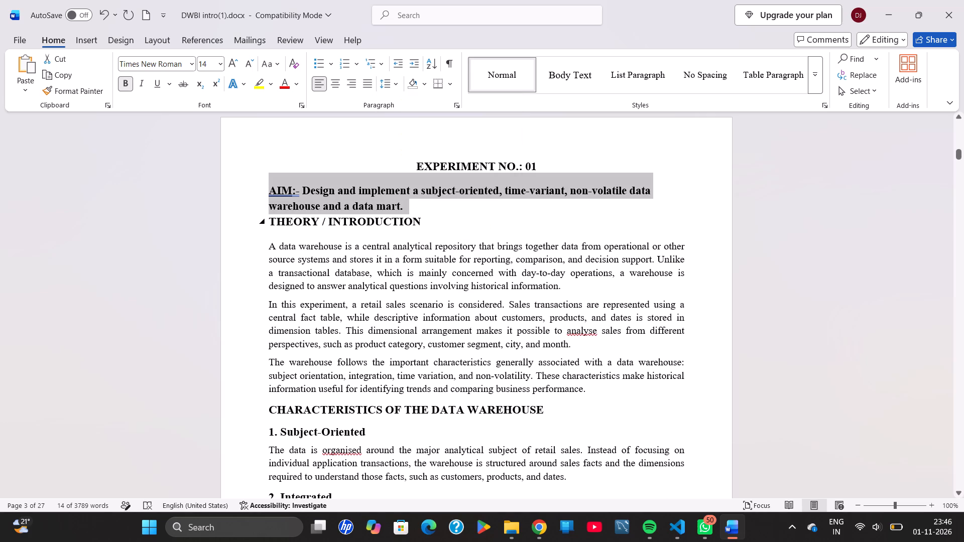
Set the line spacing of the aim statement and the THEORY / INTRODUCTION heading together to 1.5.
left_click_drag(439, 222, 269, 210)
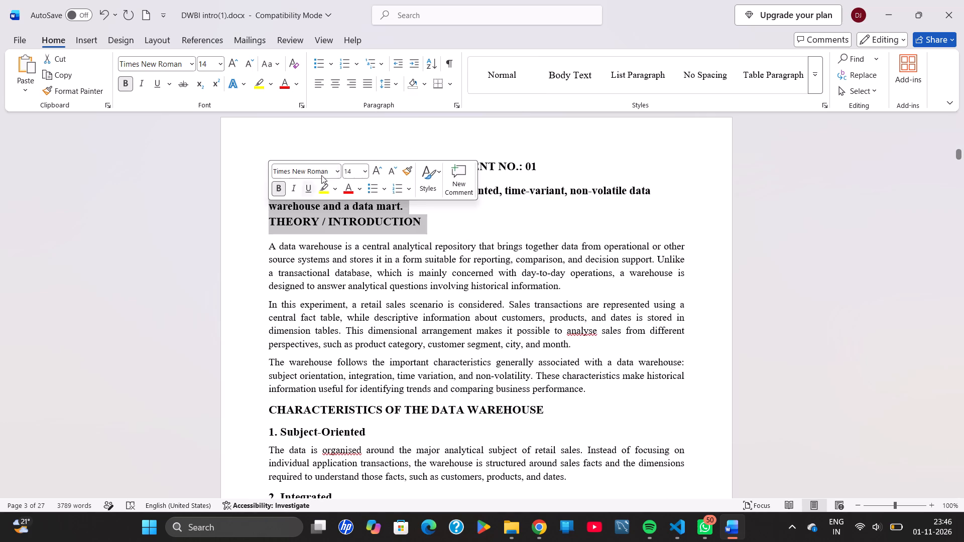
left_click(394, 84)
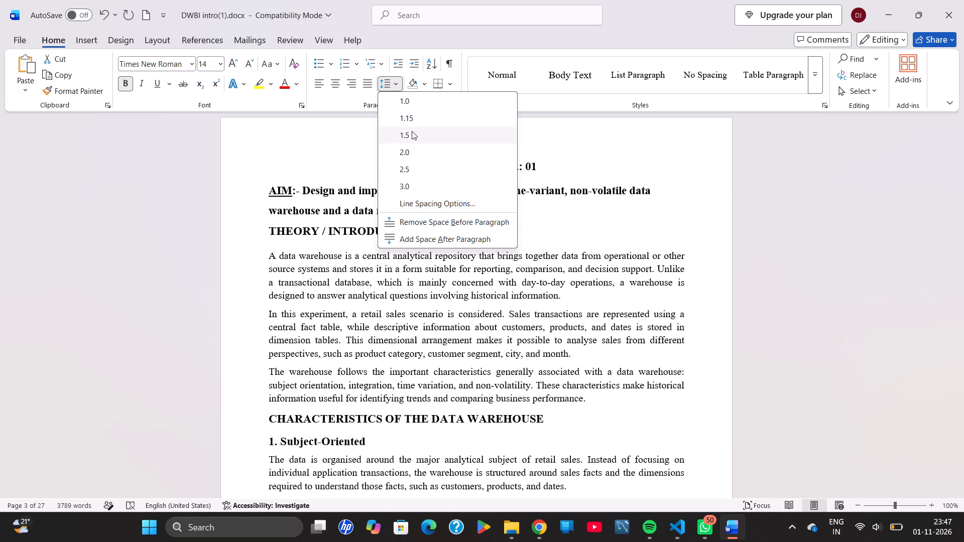
left_click(412, 131)
left_click(447, 224)
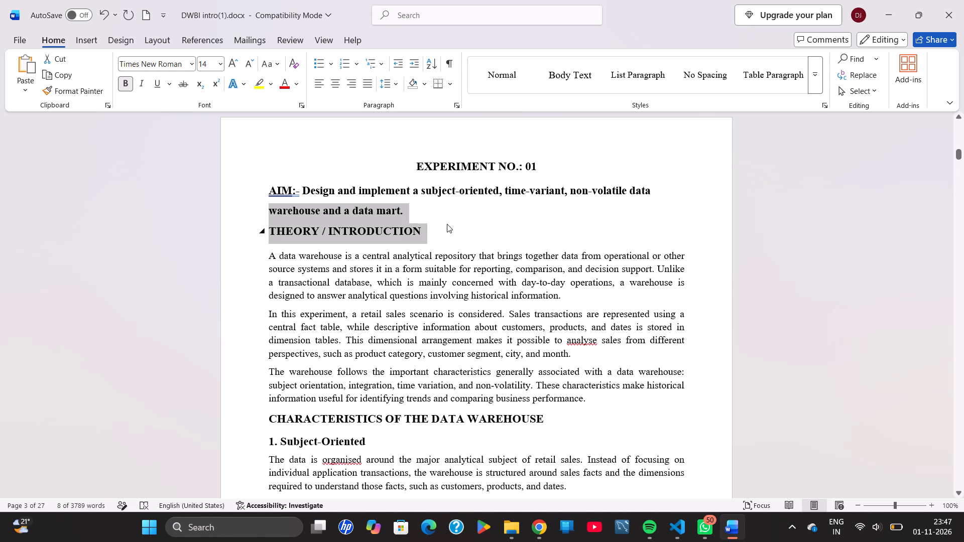
Review Experiment 1 from its aim through the SQL implementation, queries and result, up to the Practical 2 heading.
scroll(447, 224, "down", 4)
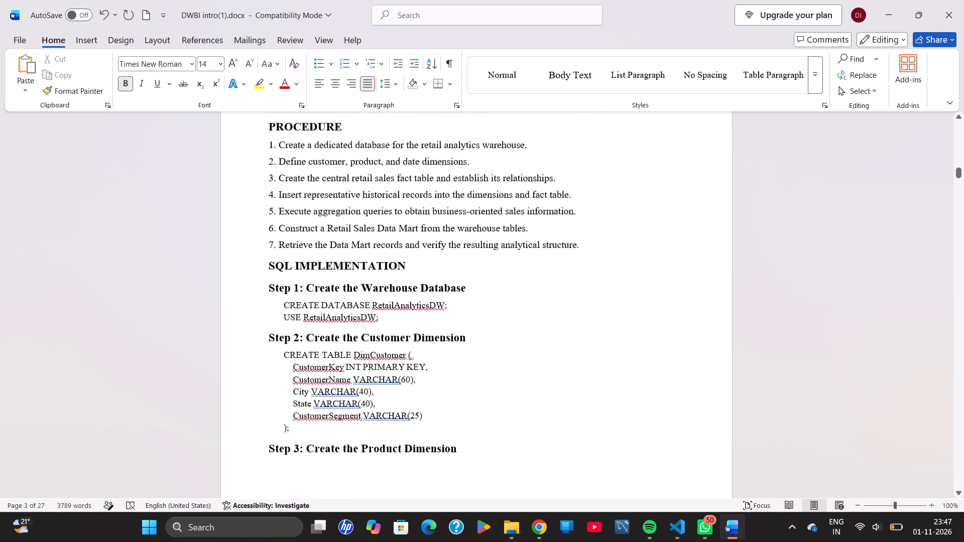
scroll(447, 224, "down", 6)
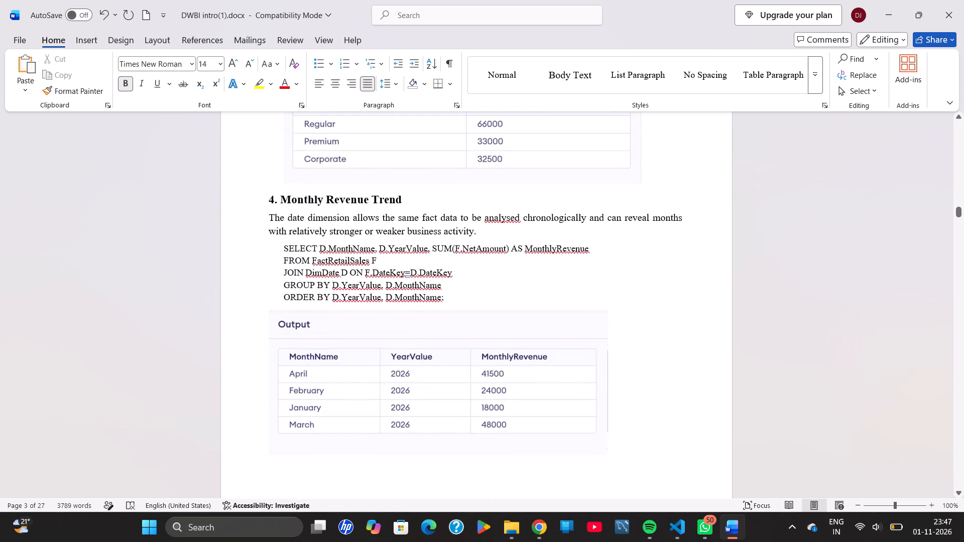
scroll(447, 224, "down", 1)
scroll(447, 224, "up", 4)
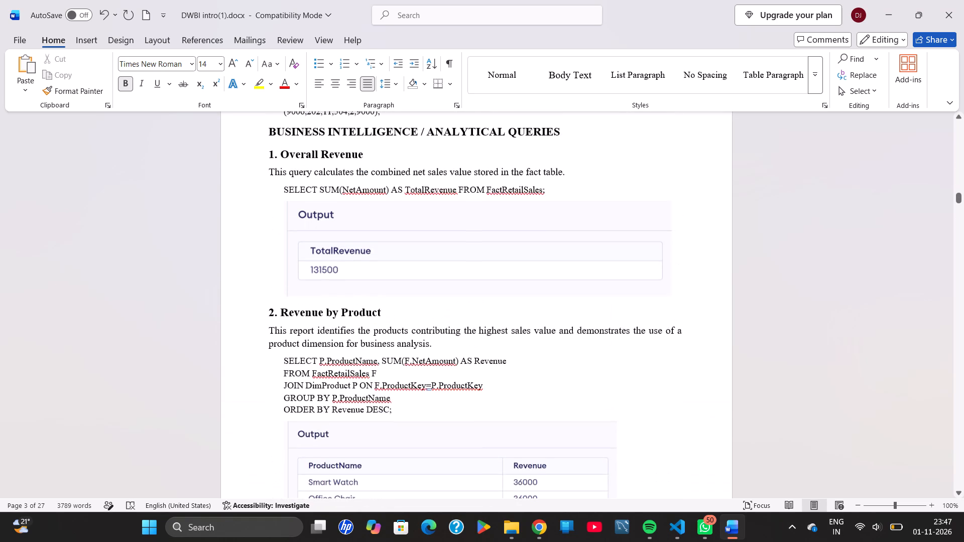
scroll(447, 224, "up", 1)
scroll(447, 224, "down", 4)
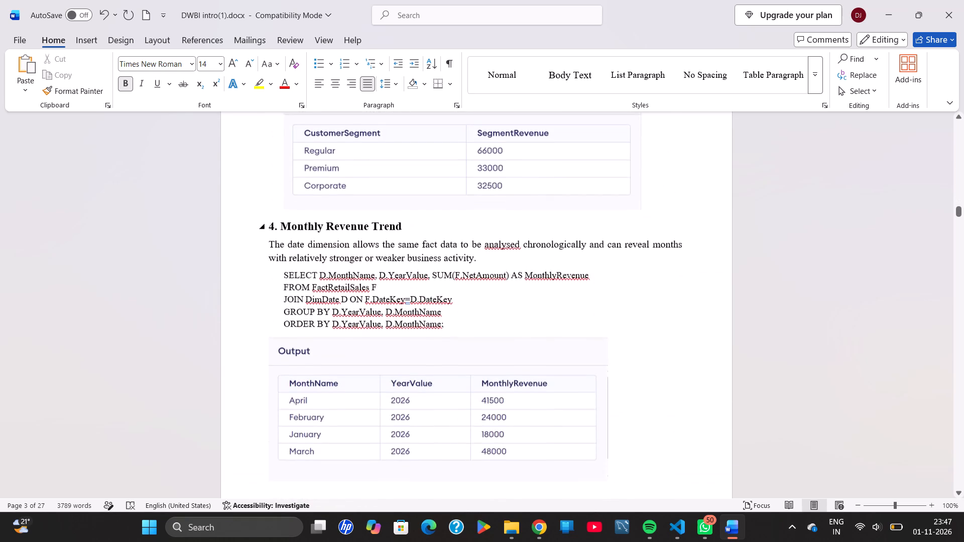
scroll(447, 224, "down", 4)
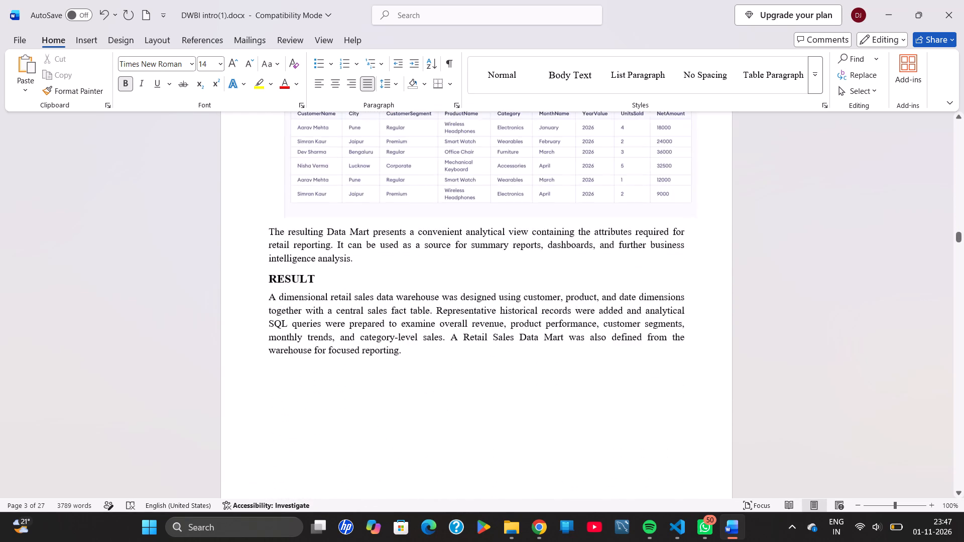
scroll(447, 224, "down", 2)
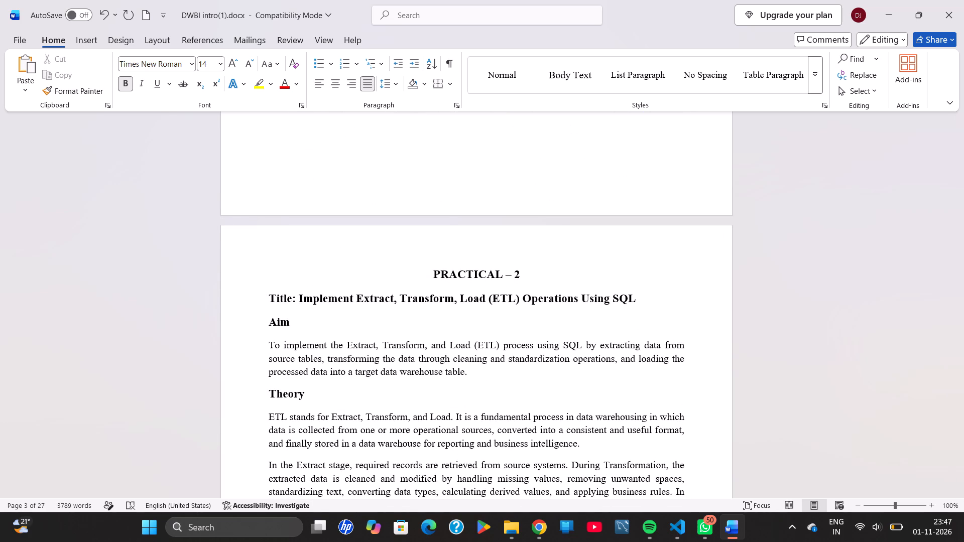
scroll(447, 224, "up", 20)
scroll(447, 224, "up", 14)
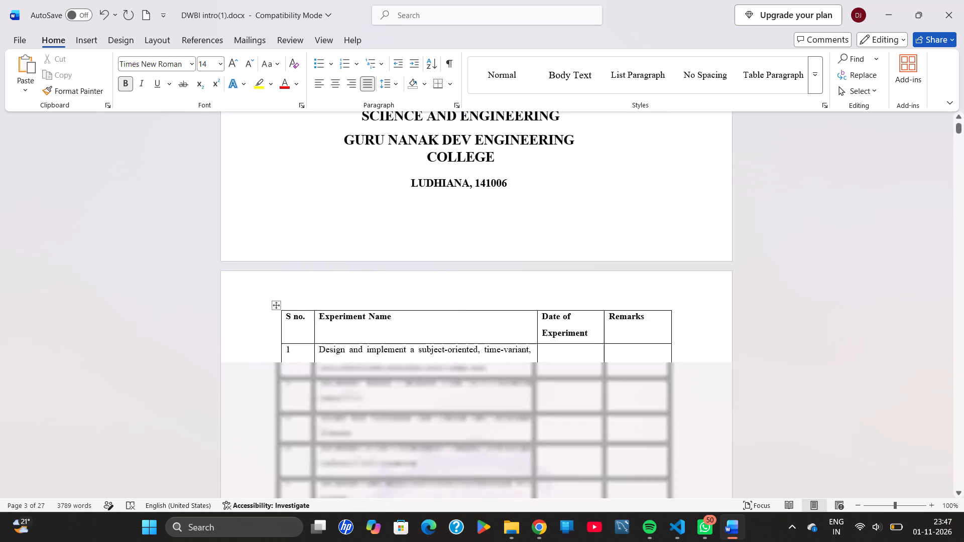
scroll(447, 224, "up", 11)
scroll(447, 224, "down", 9)
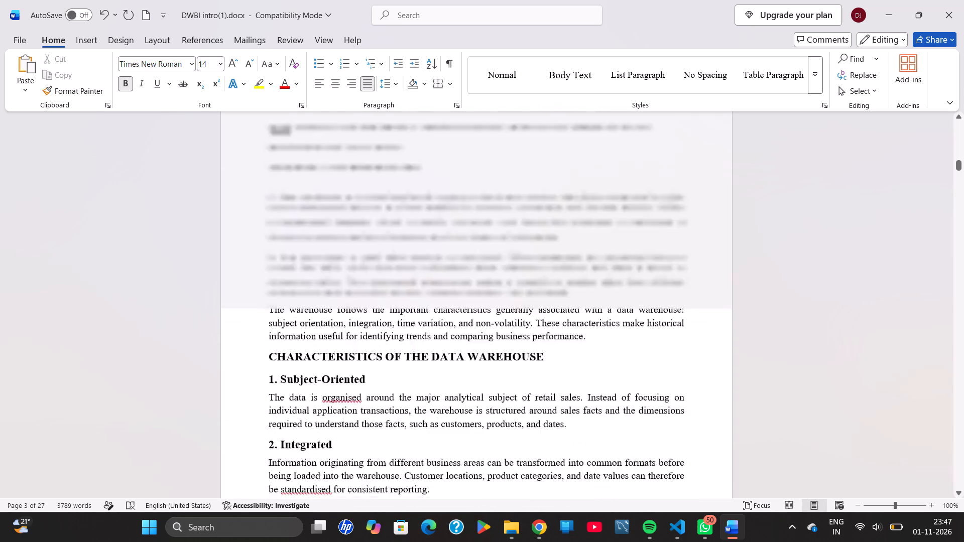
scroll(447, 224, "down", 1)
scroll(447, 224, "up", 4)
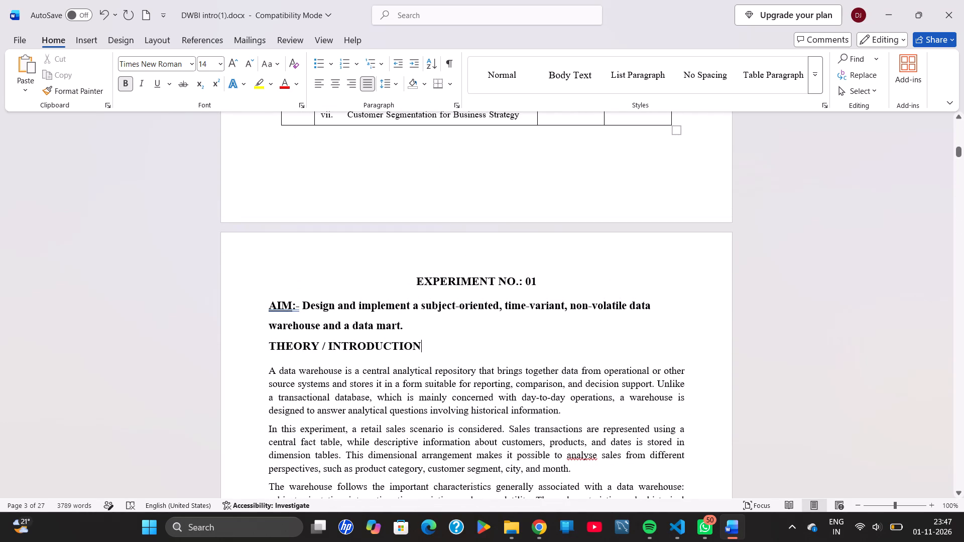
left_click(399, 305)
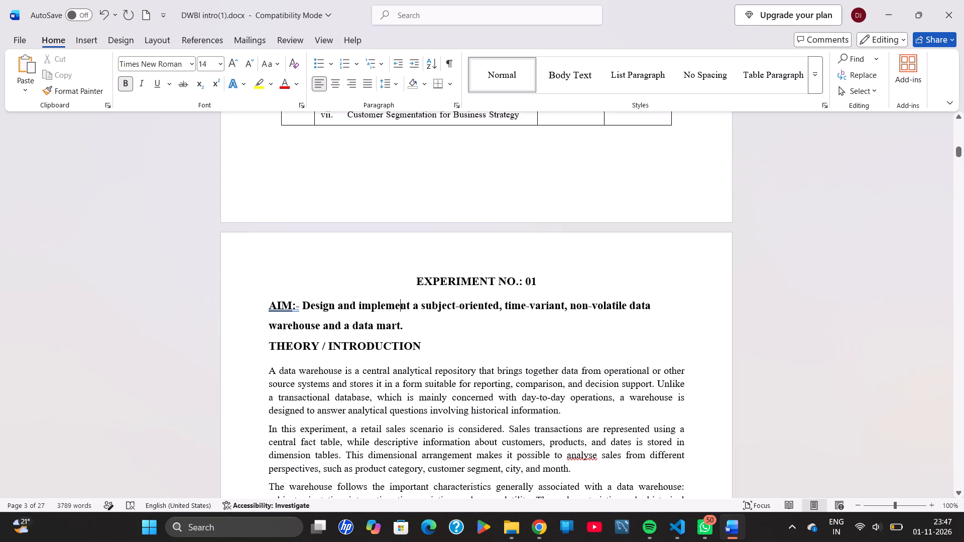
scroll(400, 322, "down", 1)
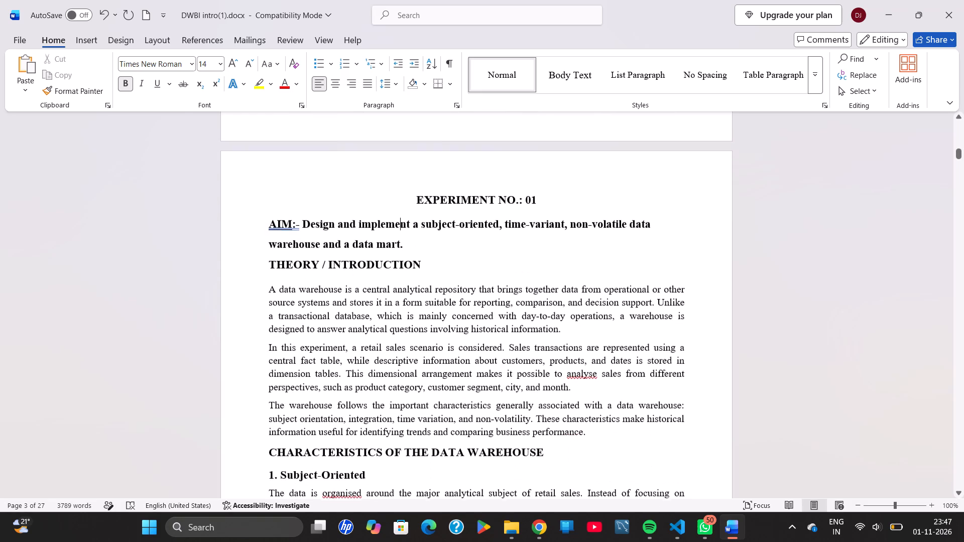
left_click(276, 277)
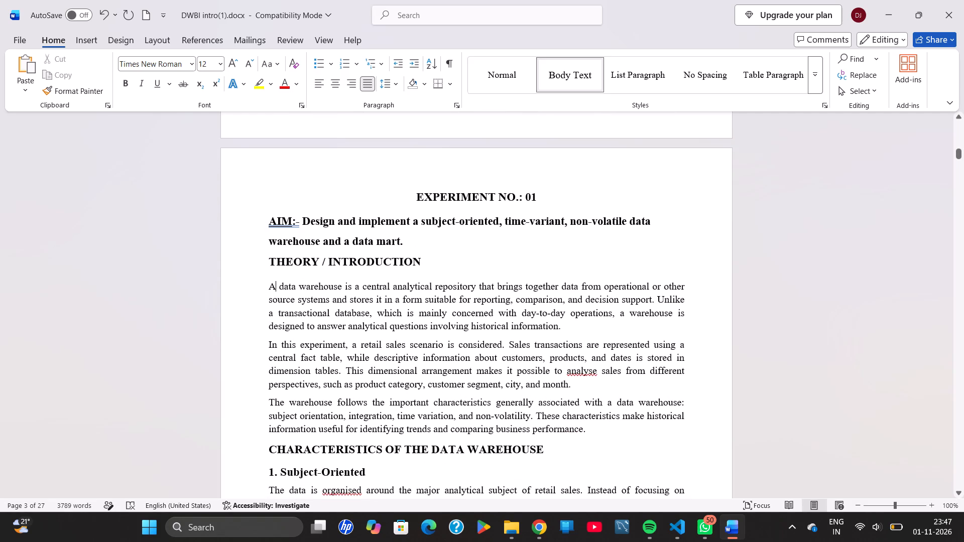
scroll(276, 277, "down", 2)
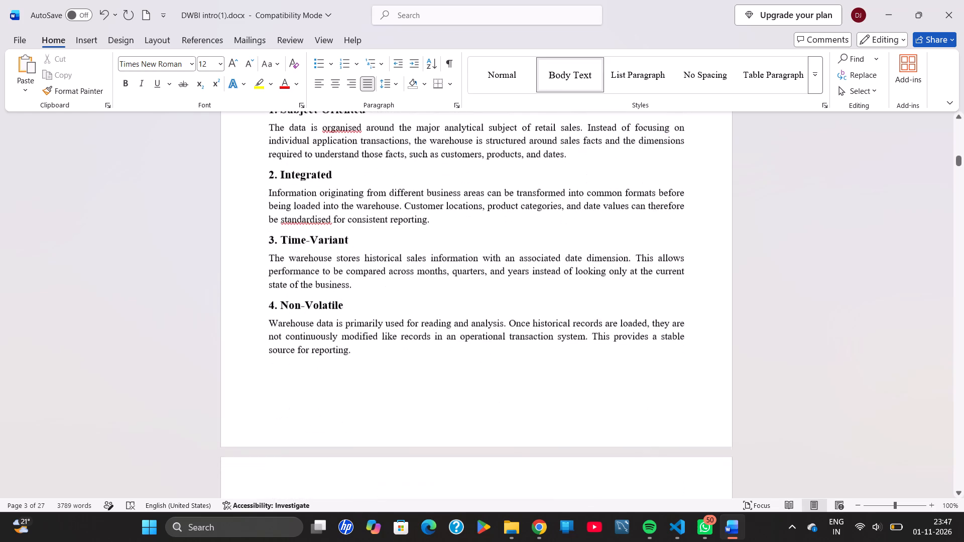
scroll(276, 277, "down", 5)
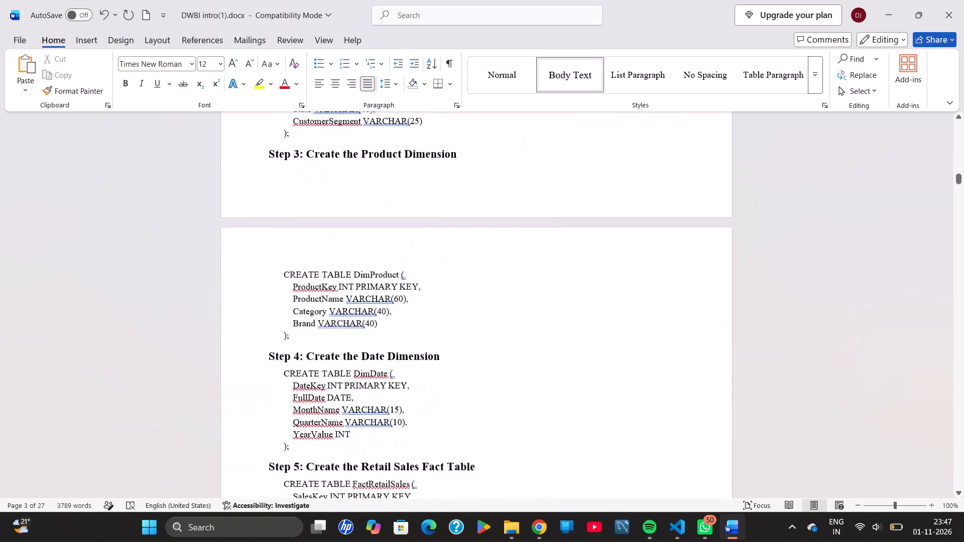
scroll(276, 277, "down", 5)
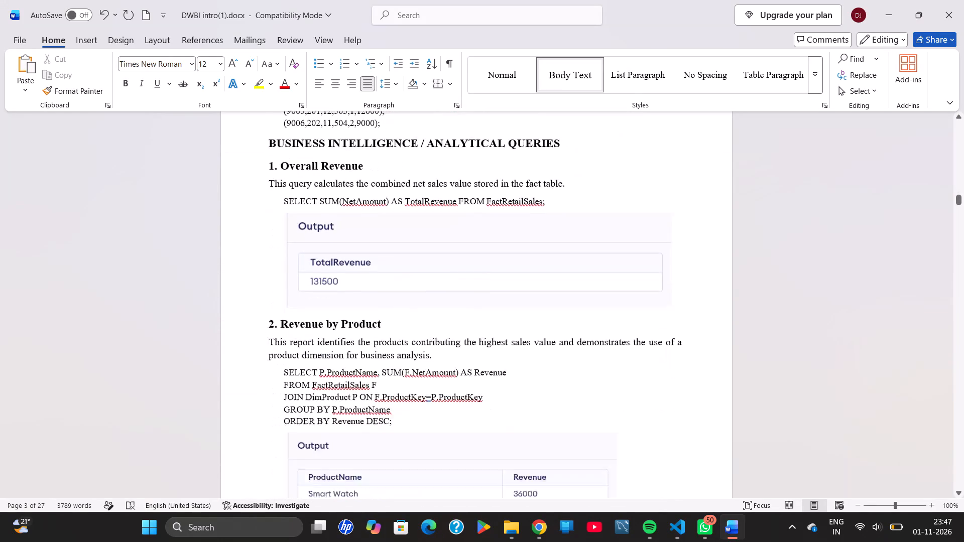
scroll(276, 277, "down", 5)
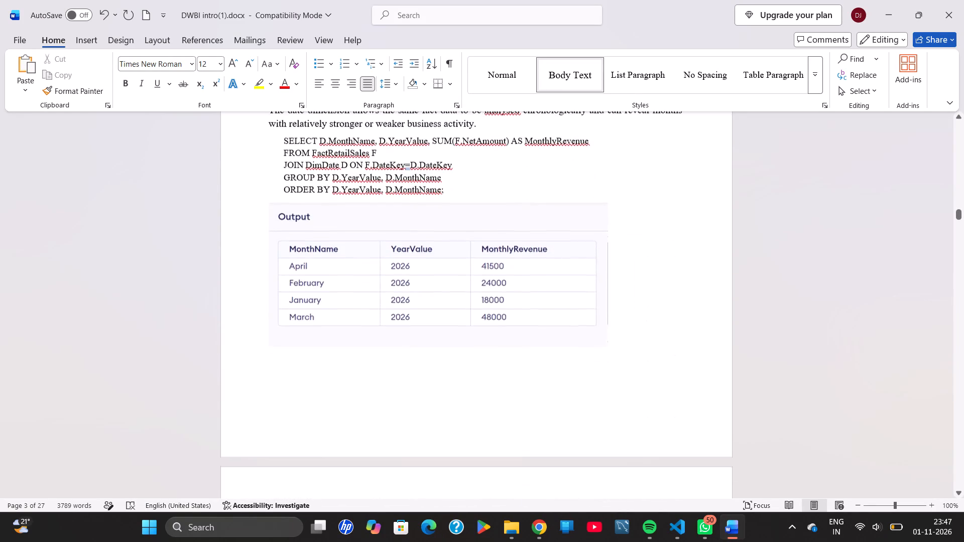
scroll(276, 277, "down", 5)
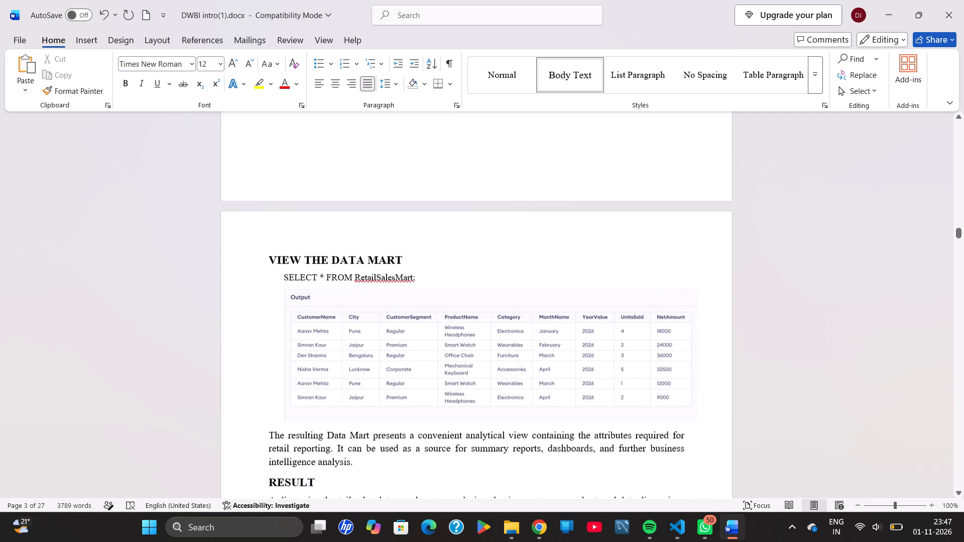
scroll(276, 277, "down", 3)
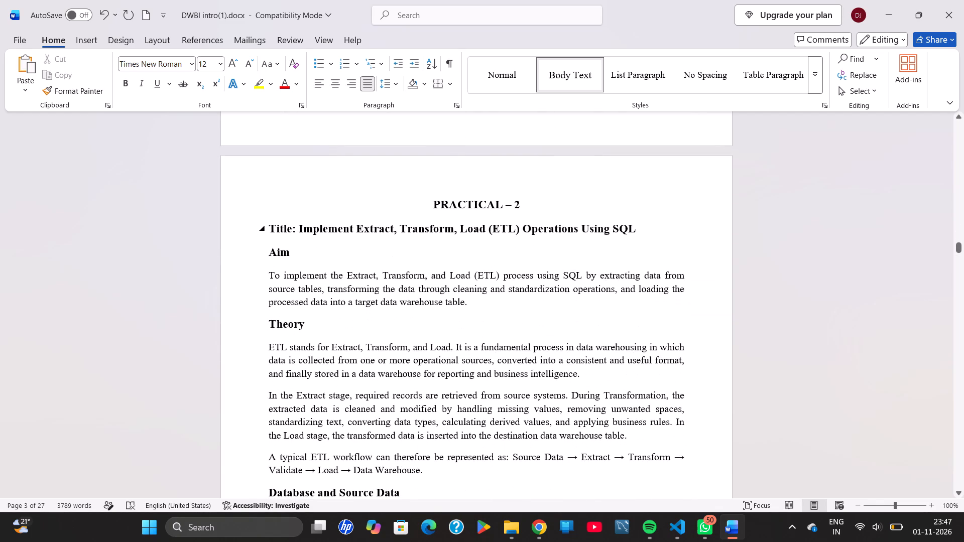
Check the Experiment 2 title in the syllabus in Chrome, and delete the Aim heading and its paragraph under Practical 2 in Word.
key("alt+Tab")
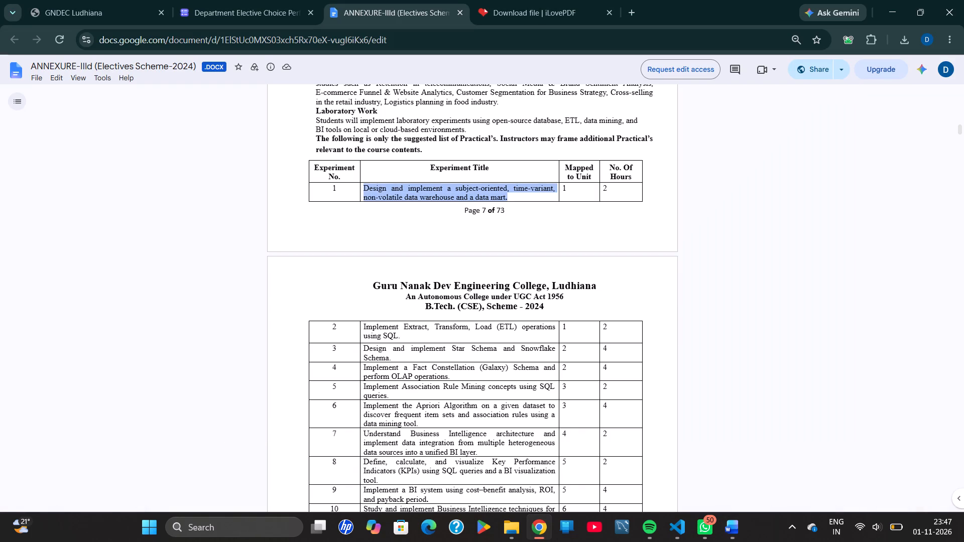
key("alt+Tab")
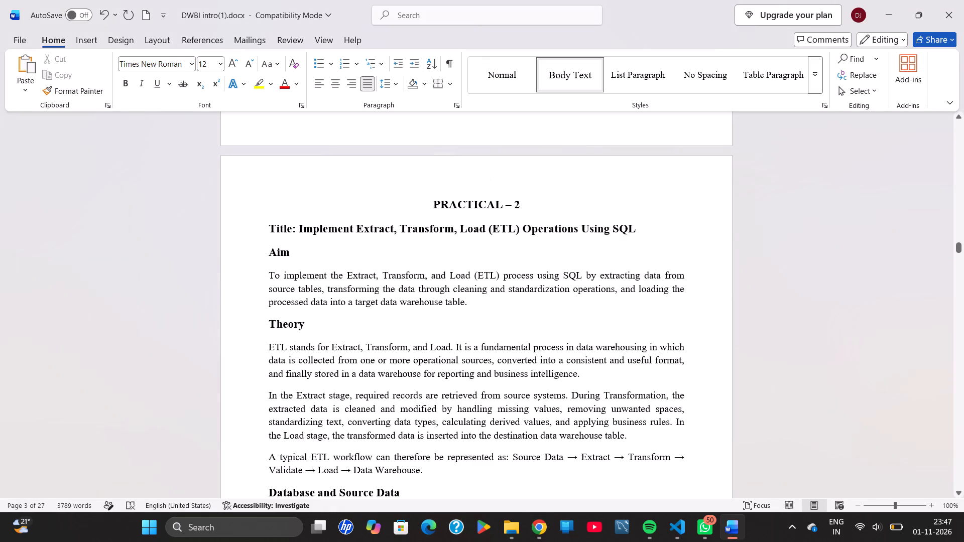
left_click_drag(480, 301, 271, 260)
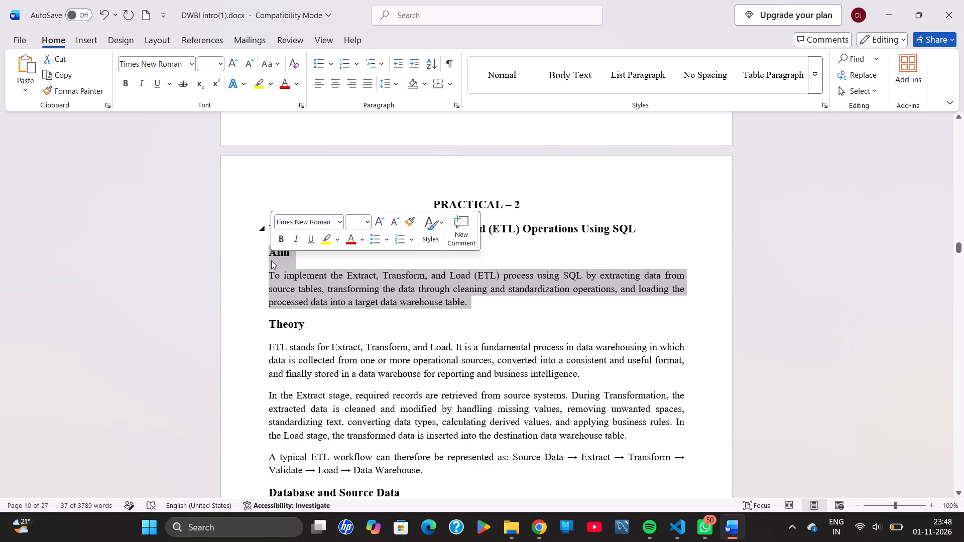
key("BackSpace")
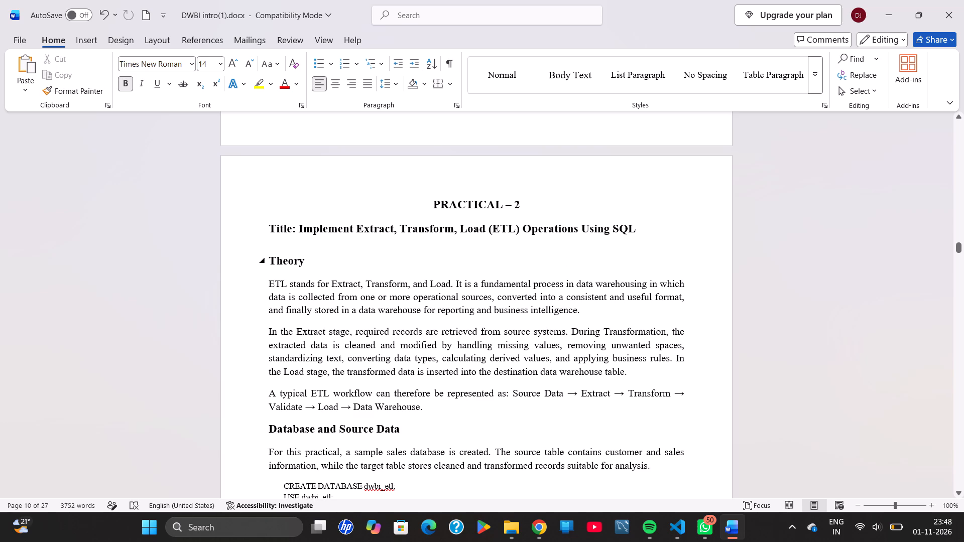
Close up the line left after the Practical 2 title and end the title with "SQL.", including the full stop.
key("BackSpace")
key("BackSpace")
type("l.")
key("BackSpace")
key("BackSpace")
type("L.")
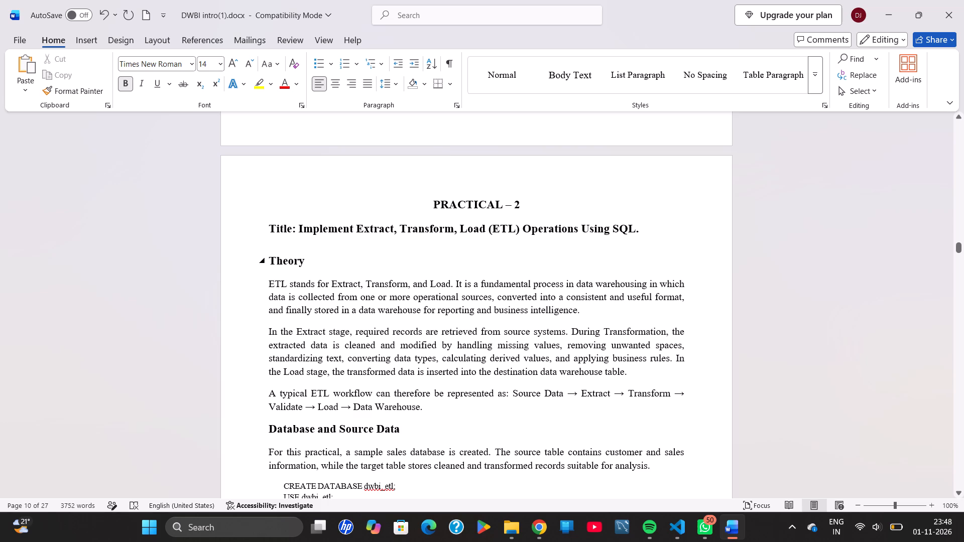
Remove the space before paragraph from the Practical 2 title line and the Theory heading together.
left_click(280, 248)
left_click(275, 242)
left_click_drag(311, 256, 259, 235)
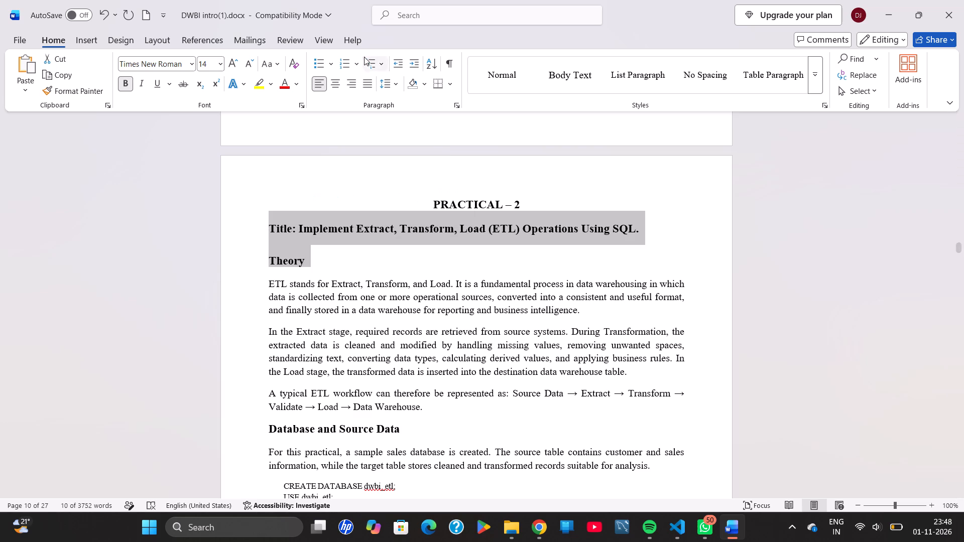
left_click_drag(393, 91, 393, 82)
left_click(393, 82)
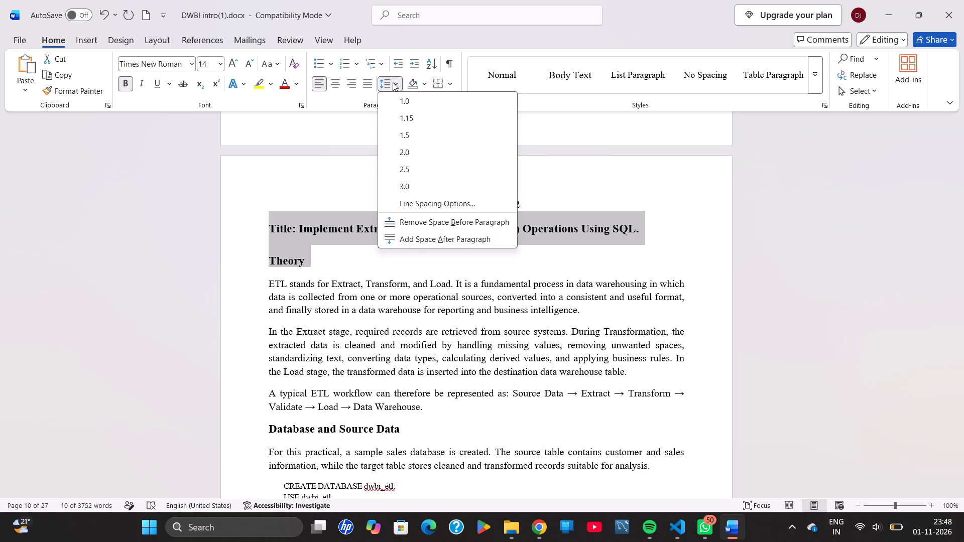
left_click(411, 221)
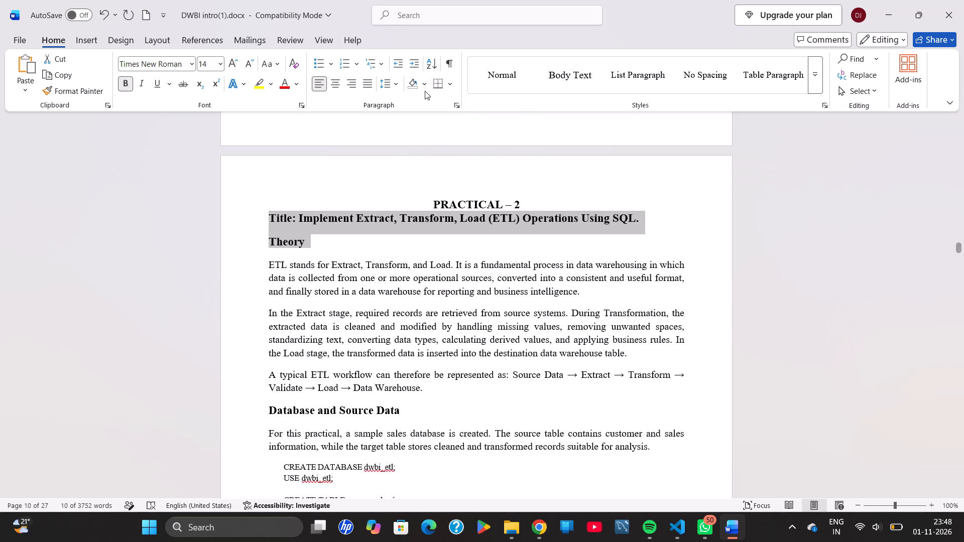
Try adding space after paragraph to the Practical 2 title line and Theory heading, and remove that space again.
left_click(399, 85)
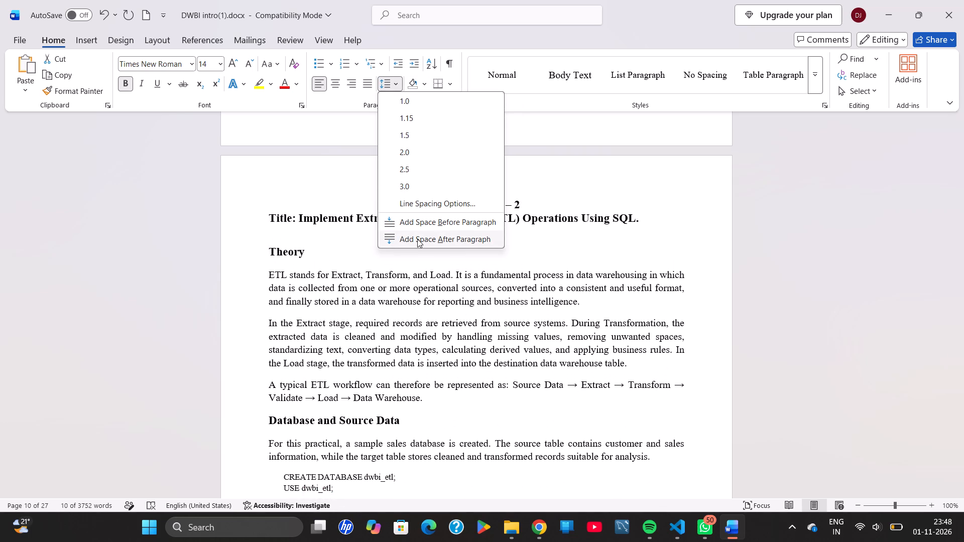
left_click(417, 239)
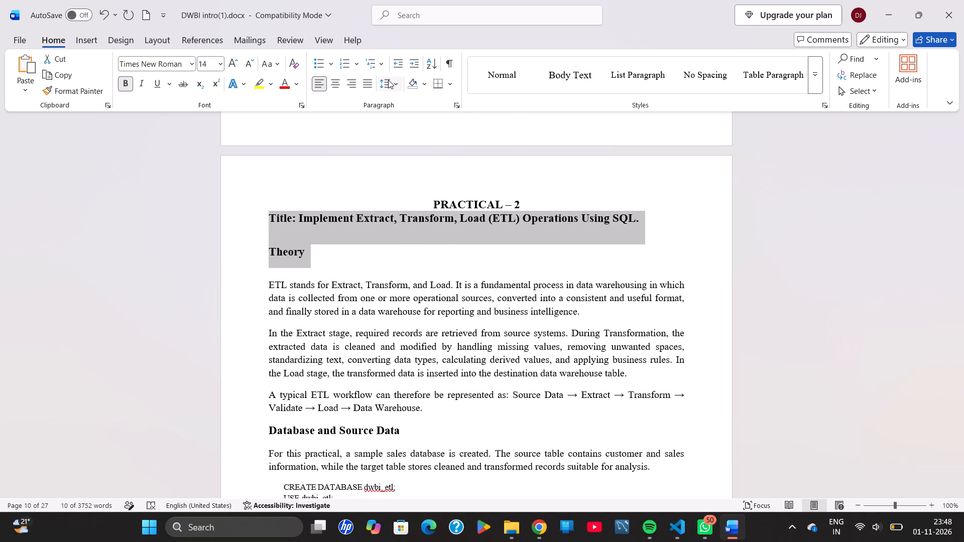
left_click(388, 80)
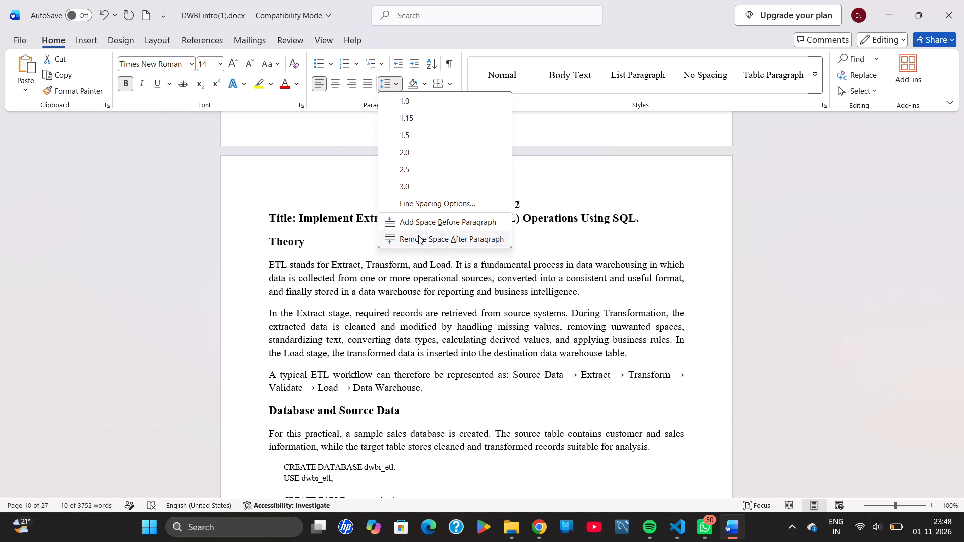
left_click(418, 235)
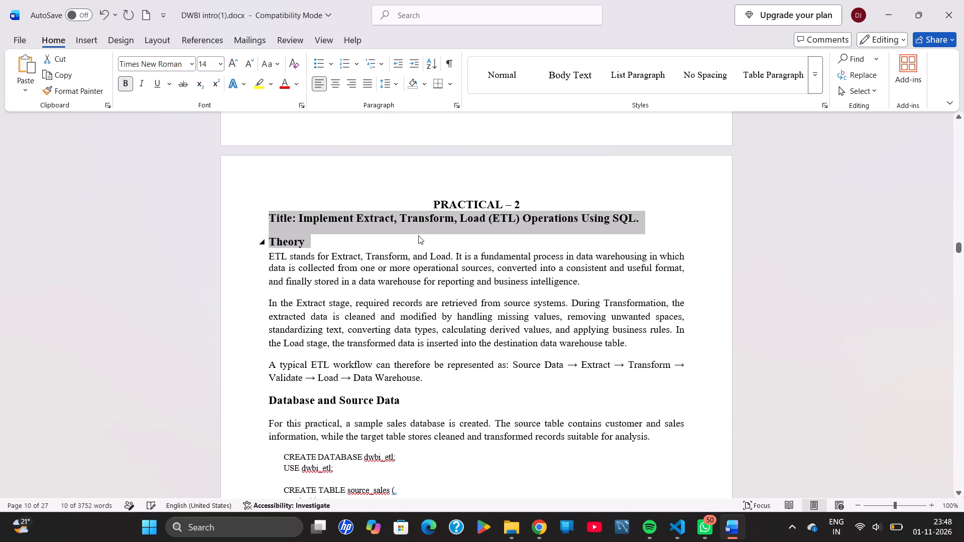
Set the line spacing of the Practical 2 title line and the Theory heading to 1.5.
left_click(398, 80)
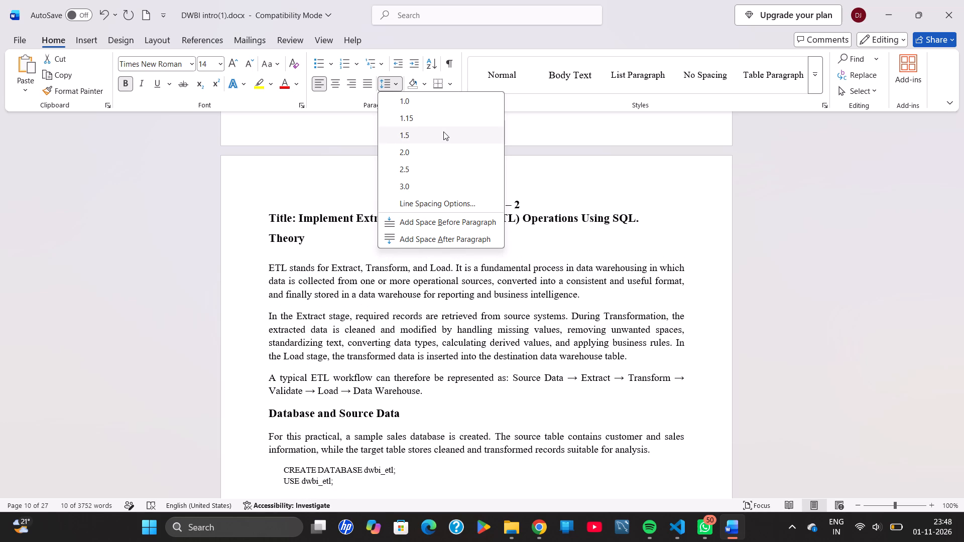
left_click(473, 138)
left_click(783, 229)
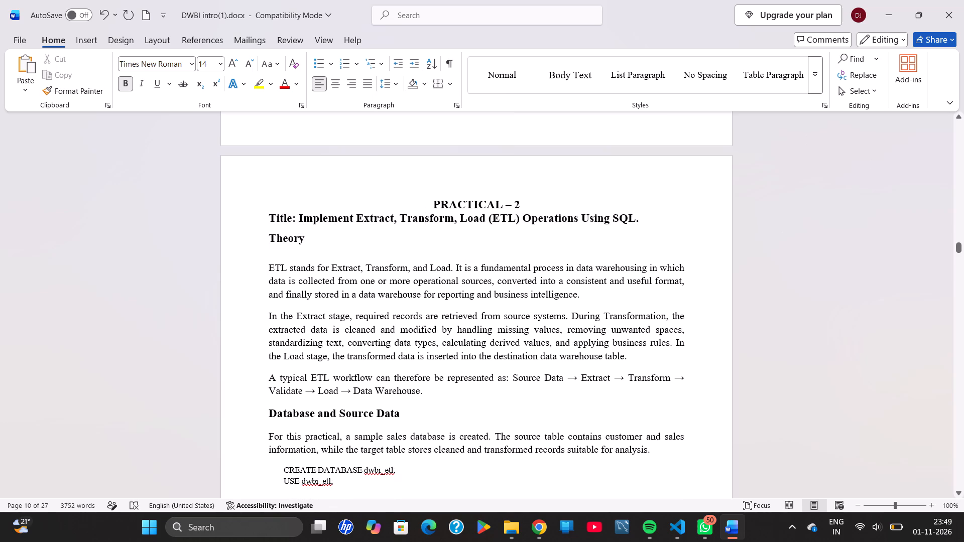
Undo the latest line spacing and paragraph spacing changes on the Practical 2 title line and Theory heading.
key("ctrl+z")
key("ctrl+z")
key("ctrl+z")
key("ctrl+z")
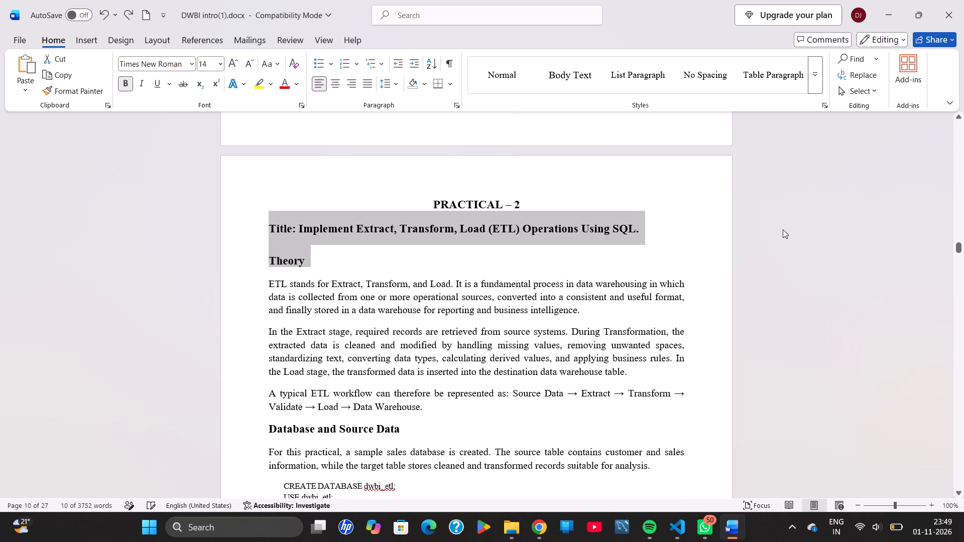
left_click(783, 229)
Remove the space before paragraph from the Practical 2 Theory heading only.
left_click_drag(270, 228, 317, 265)
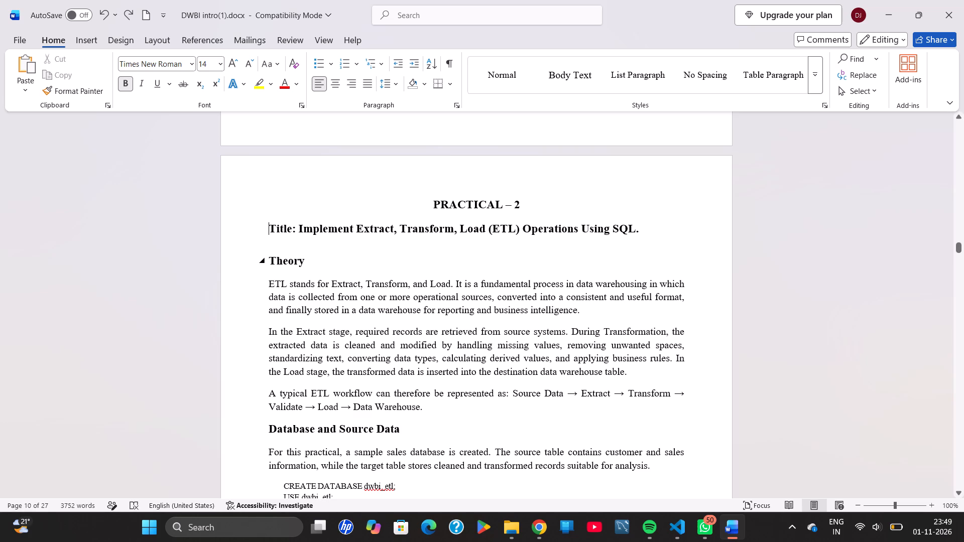
left_click_drag(317, 265, 308, 260)
left_click(308, 260)
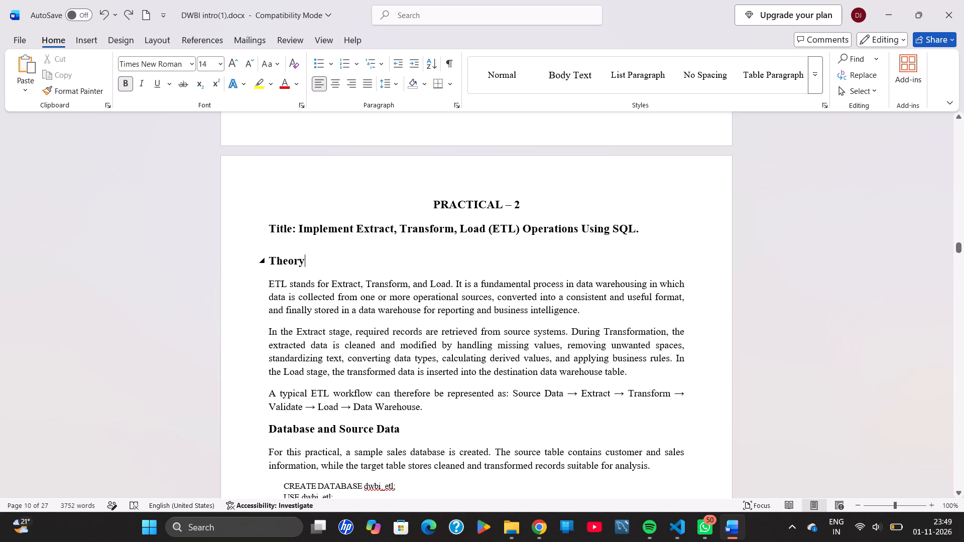
left_click(308, 260)
key("ctrl+shift+Up")
key("ctrl+shift+Up")
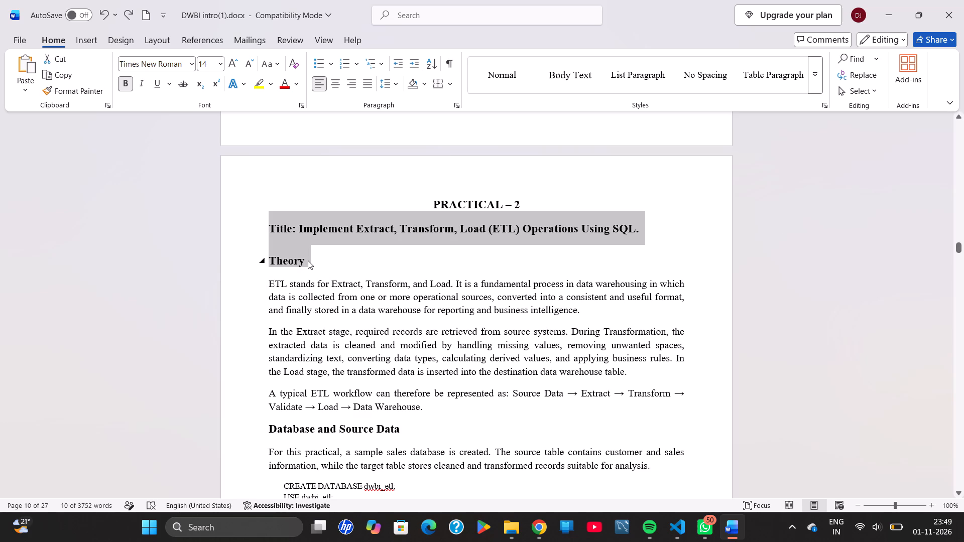
key("ctrl+shift+Down")
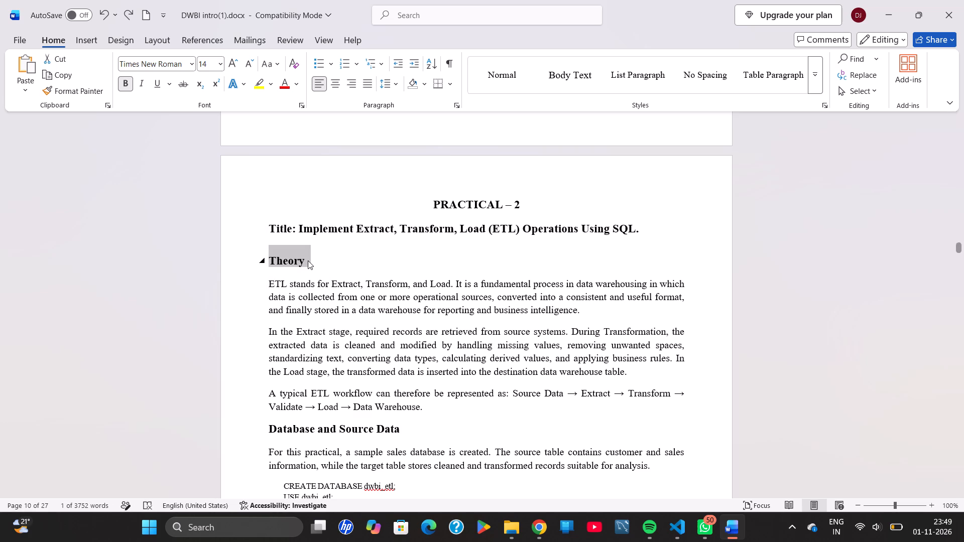
left_click(392, 77)
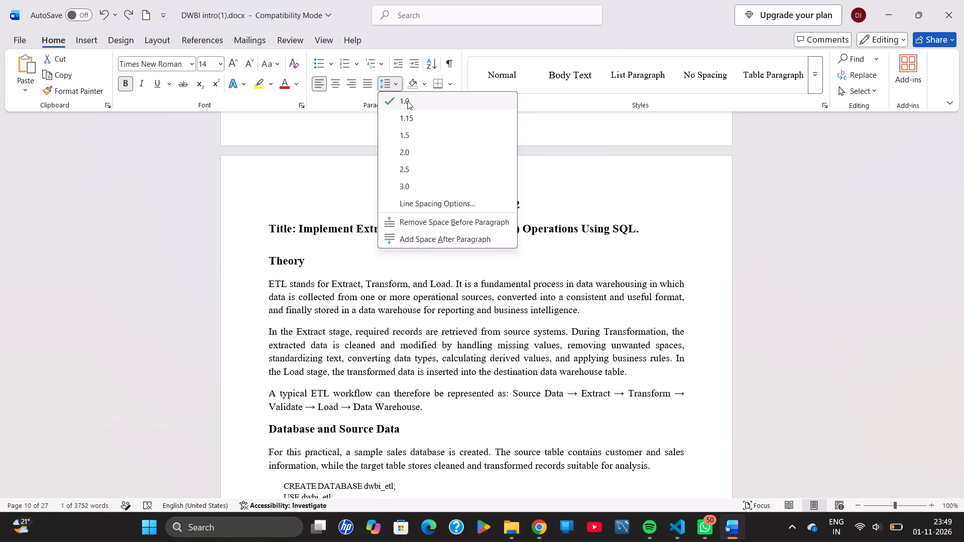
left_click(453, 223)
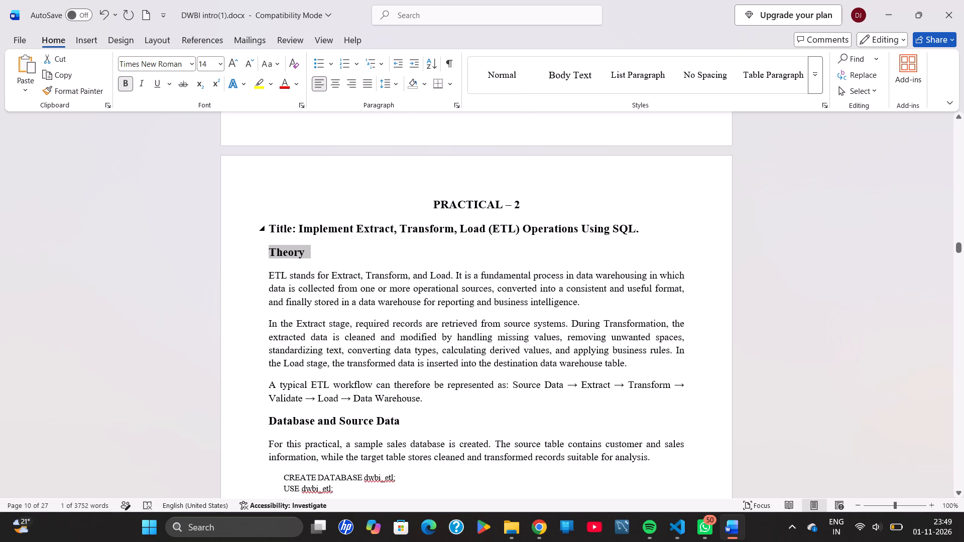
left_click(818, 227)
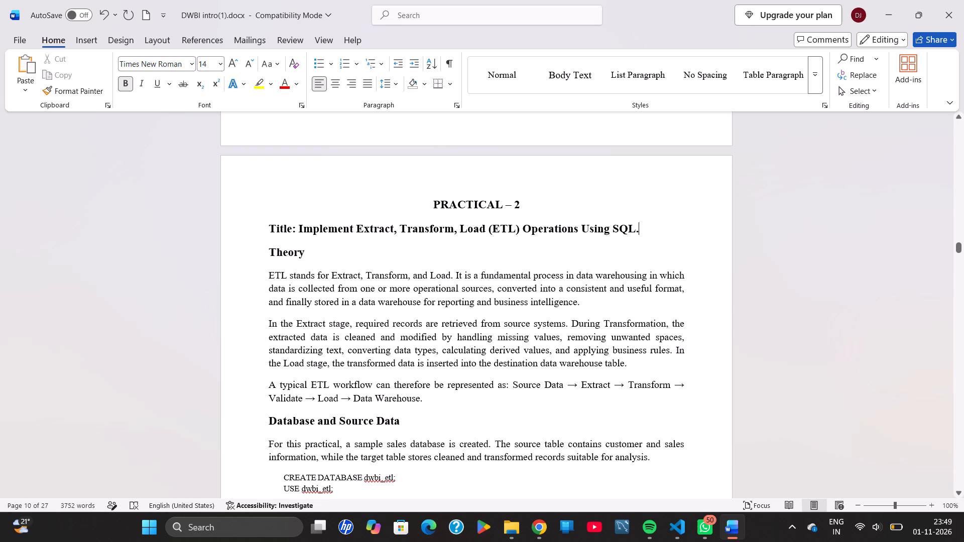
Check the syllabus list, then copy "Design and Implement Star Schema and Snowflake Schema." and delete it from under Practical 3's Title heading.
scroll(655, 249, "up", 1)
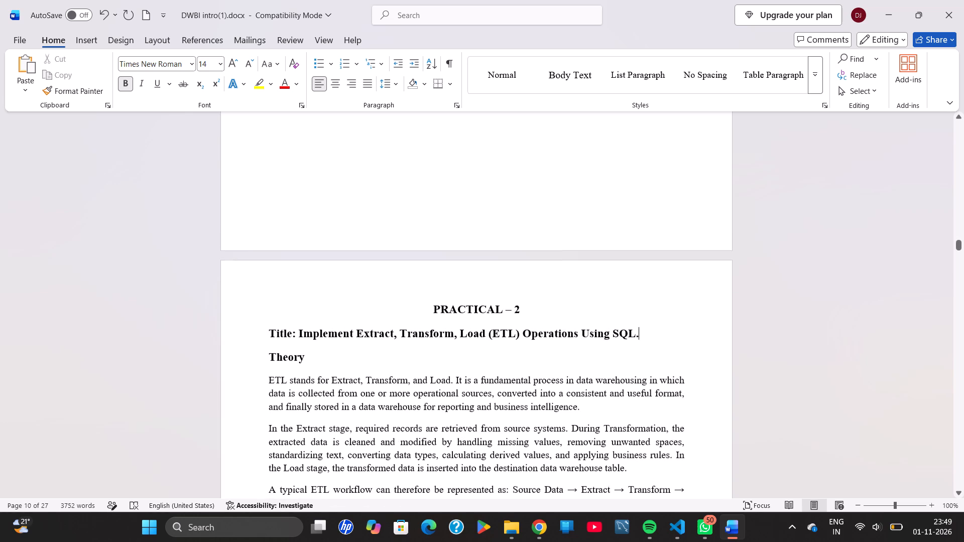
scroll(655, 249, "down", 4)
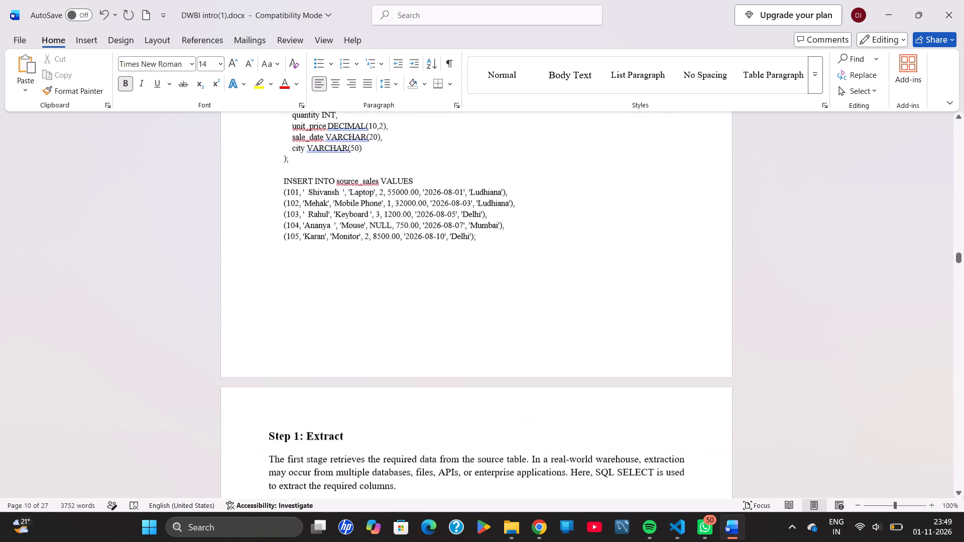
scroll(655, 249, "down", 6)
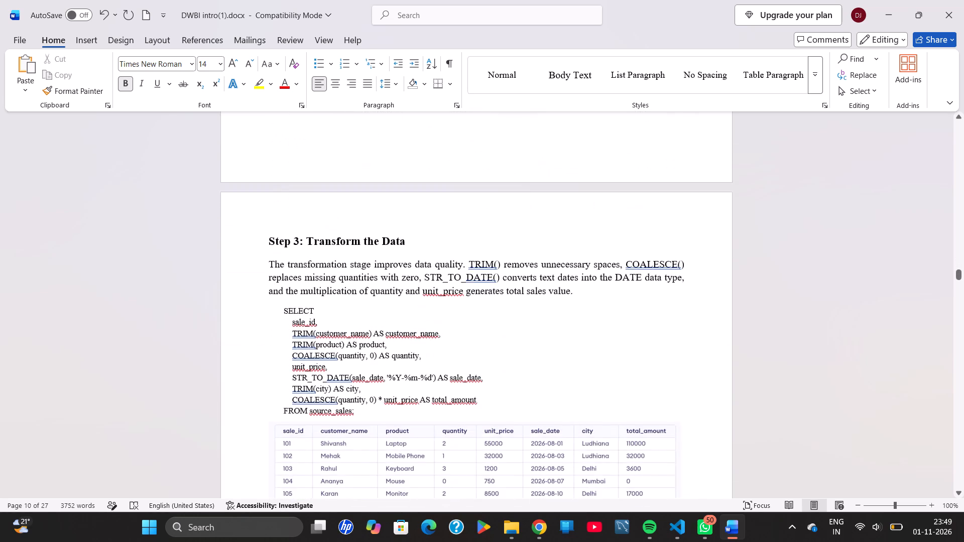
scroll(655, 249, "down", 5)
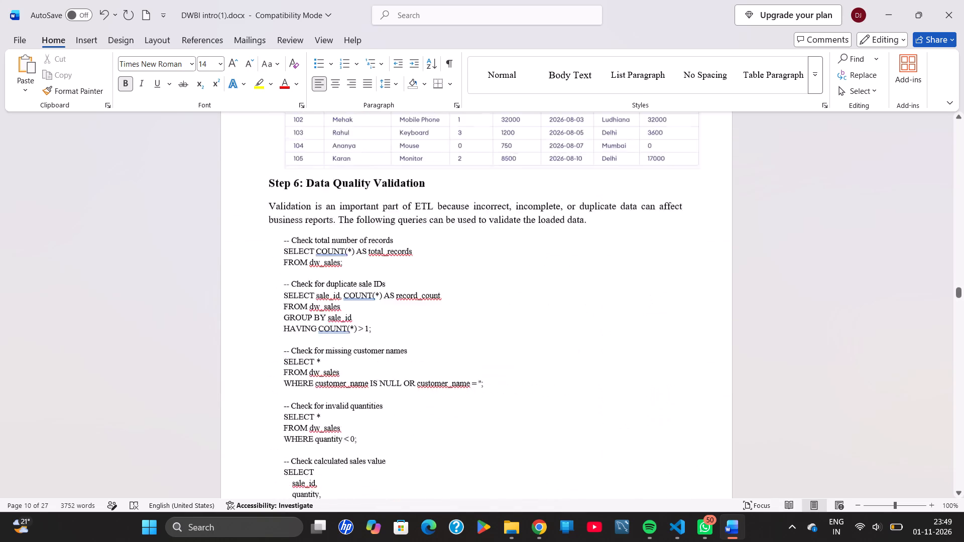
scroll(655, 249, "down", 5)
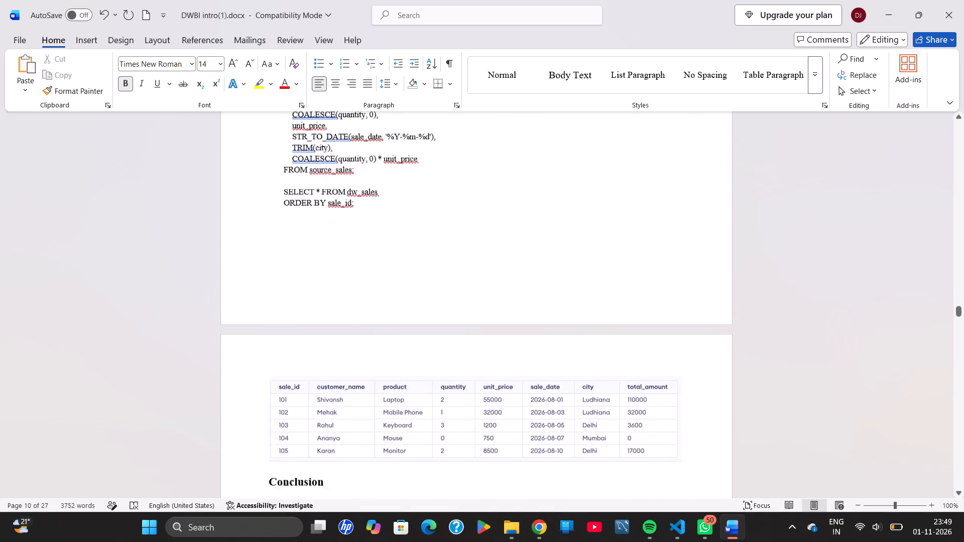
scroll(655, 249, "down", 4)
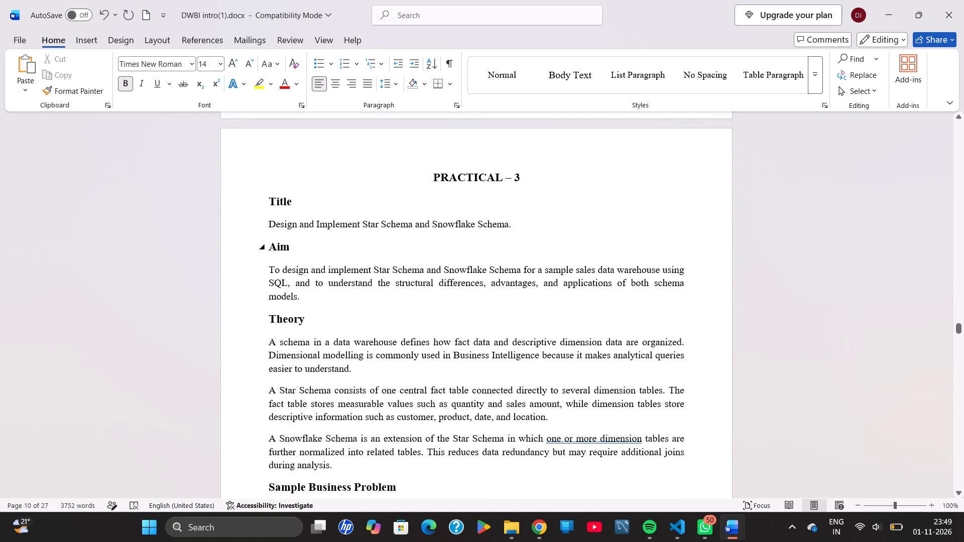
key("alt+Tab")
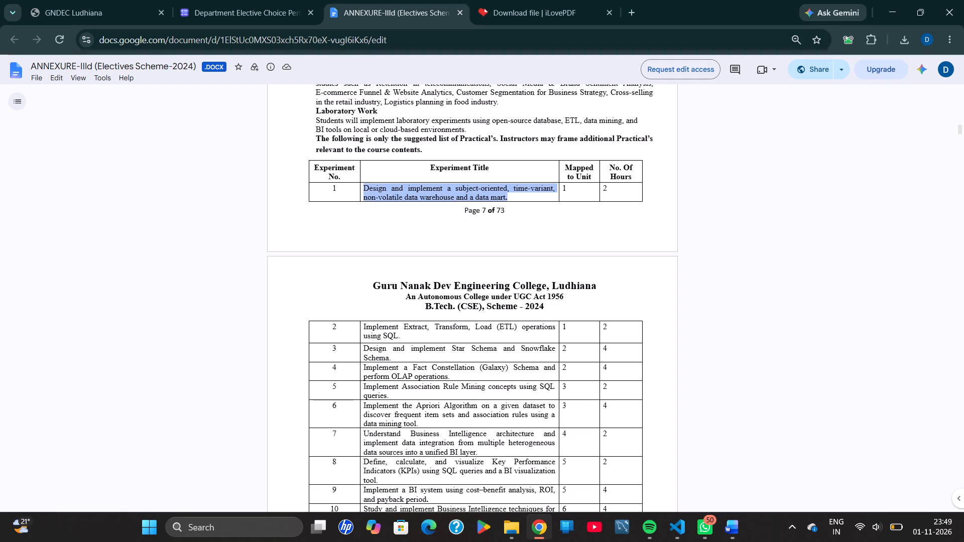
key("alt+Tab")
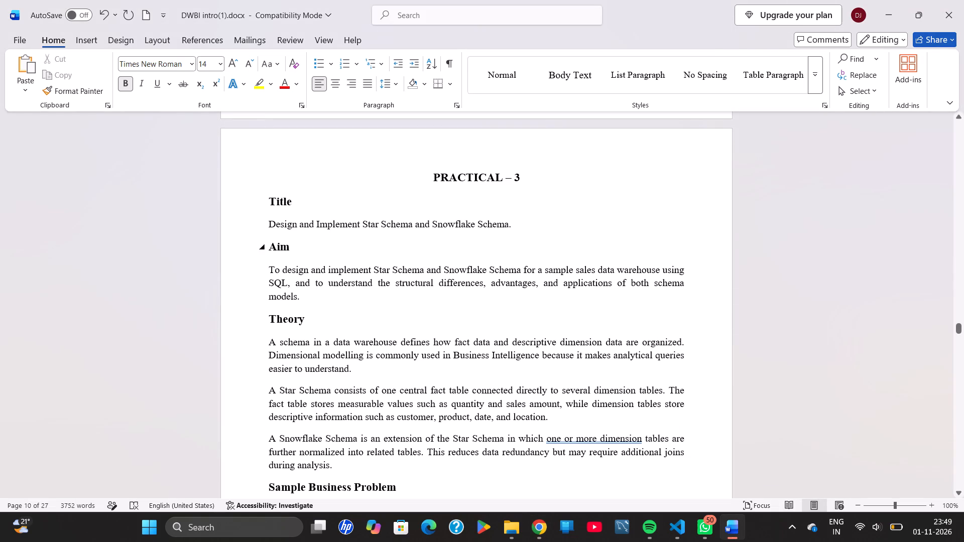
left_click_drag(514, 225, 405, 223)
left_click_drag(405, 223, 273, 227)
key("ctrl+c")
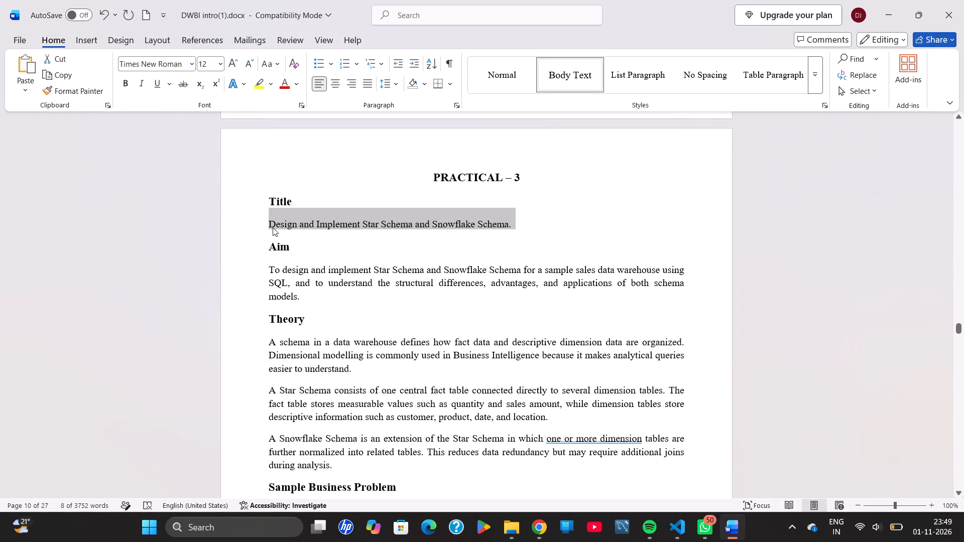
key("BackSpace")
key("BackSpace")
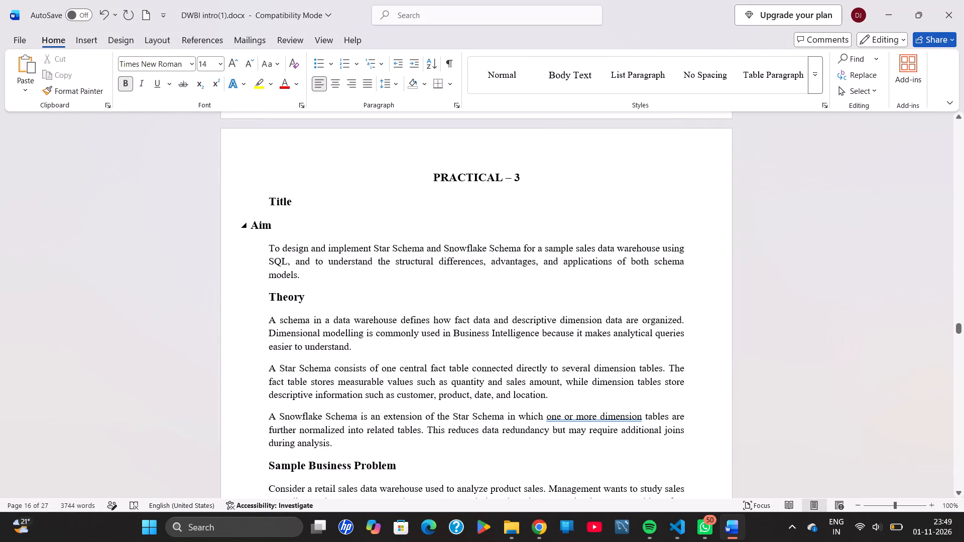
key("ctrl+z")
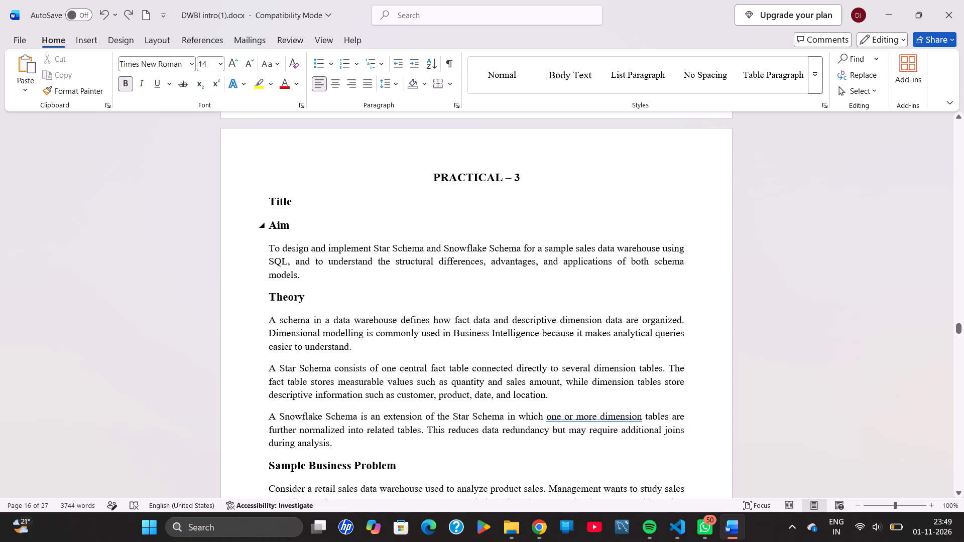
Underline the Practical 3 Aim heading and append ":-" followed by a space.
left_click(289, 226)
key("ctrl+shift+Left")
key("ctrl+u")
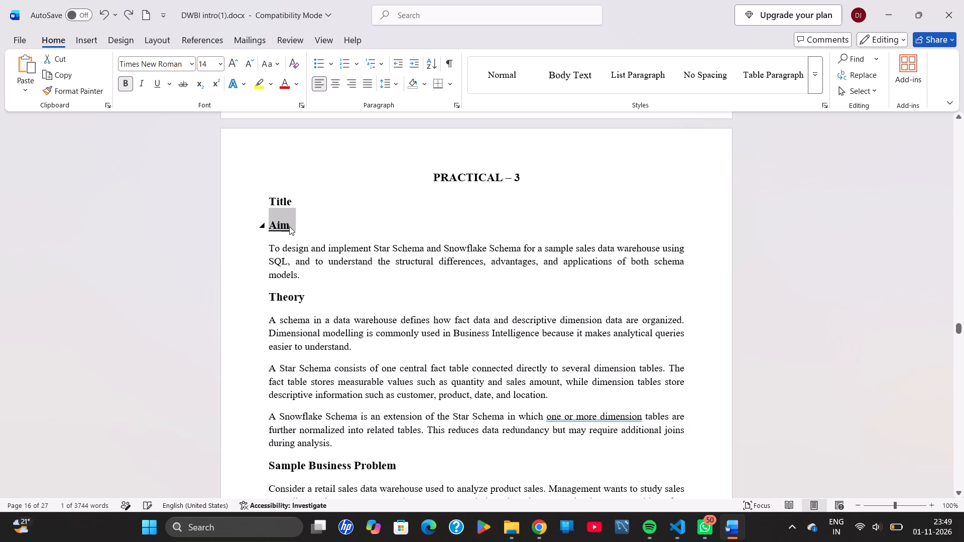
key("Right")
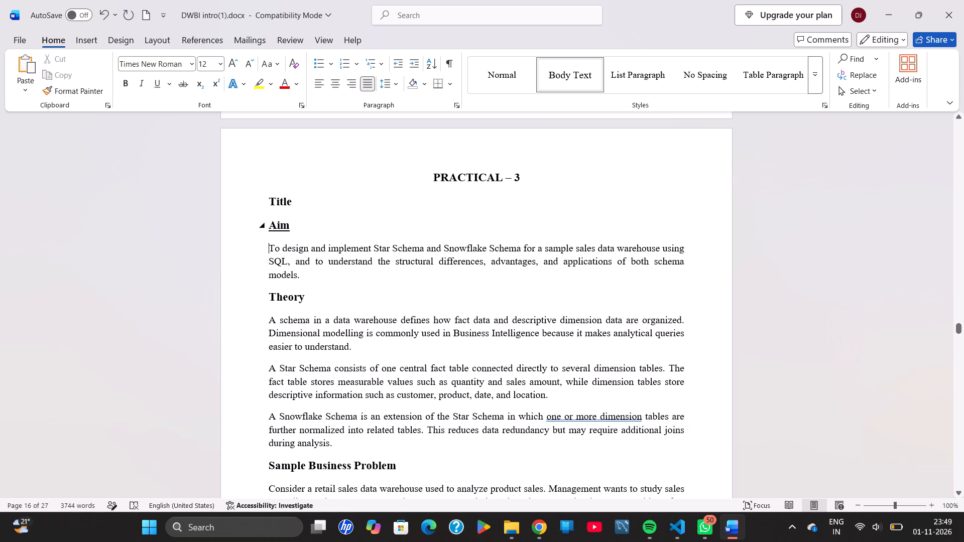
key("Up")
key("Right")
key("Right")
key("Right")
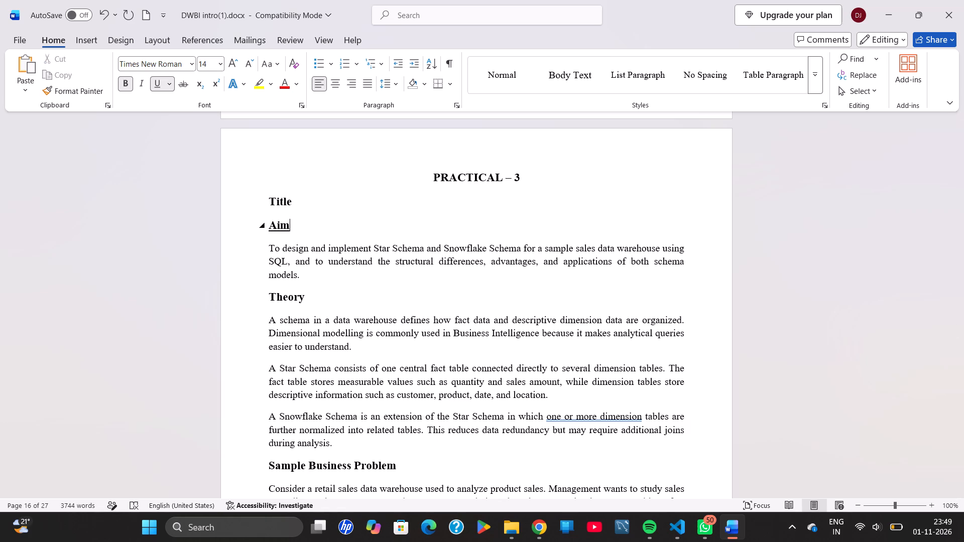
type(":-")
key("space")
Remove the underline from the ":-" after the Practical 3 Aim heading and follow it with a plain space.
key("ctrl+v")
key("ctrl+z")
key("BackSpace")
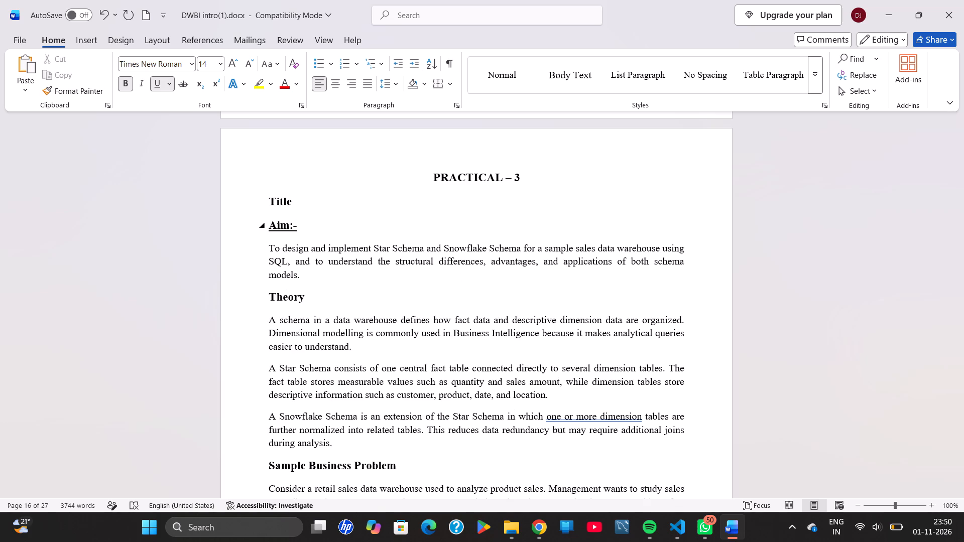
key("ctrl+shift+Left")
key("ctrl+u")
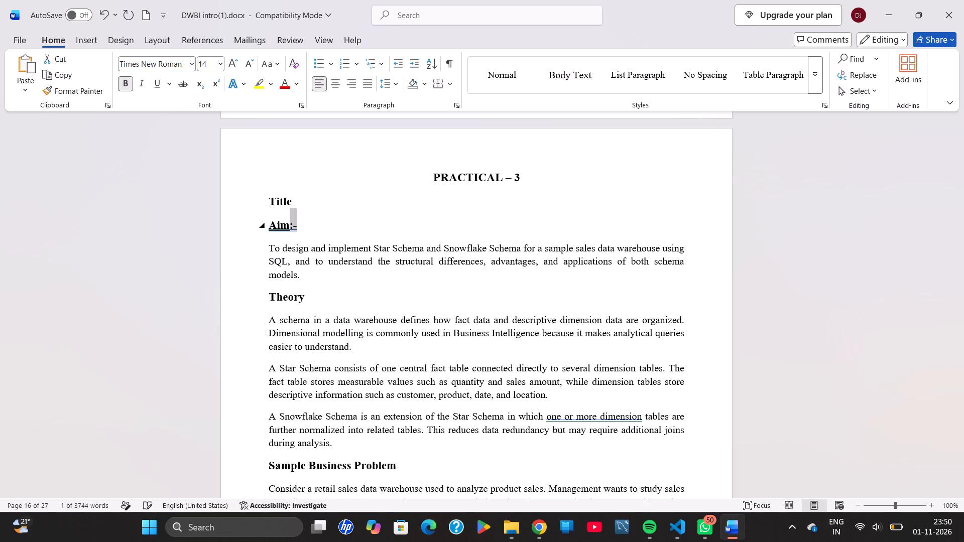
key("Right")
key("space")
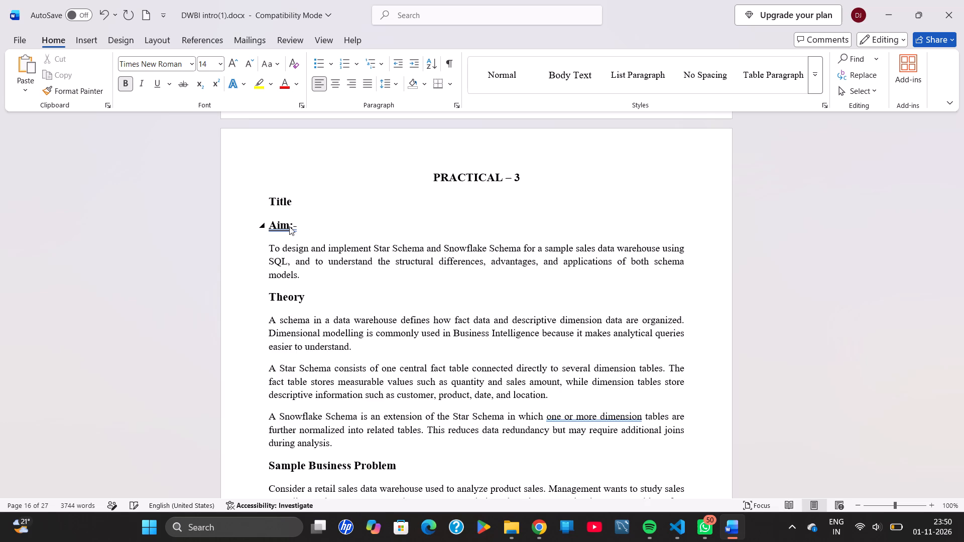
Paste the copied title text after "Aim:-" in Practical 3 and remove the extra blank line below it.
key("ctrl+v")
key("ctrl+z")
key("ctrl+v")
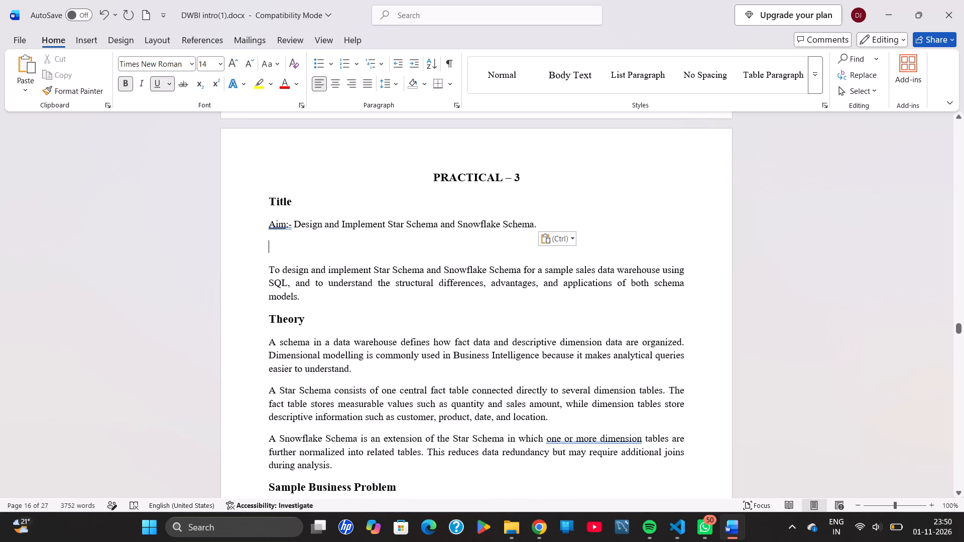
key("BackSpace")
key("BackSpace")
Format the whole Practical 3 Aim line as 14 pt bold.
left_click_drag(541, 221, 218, 222)
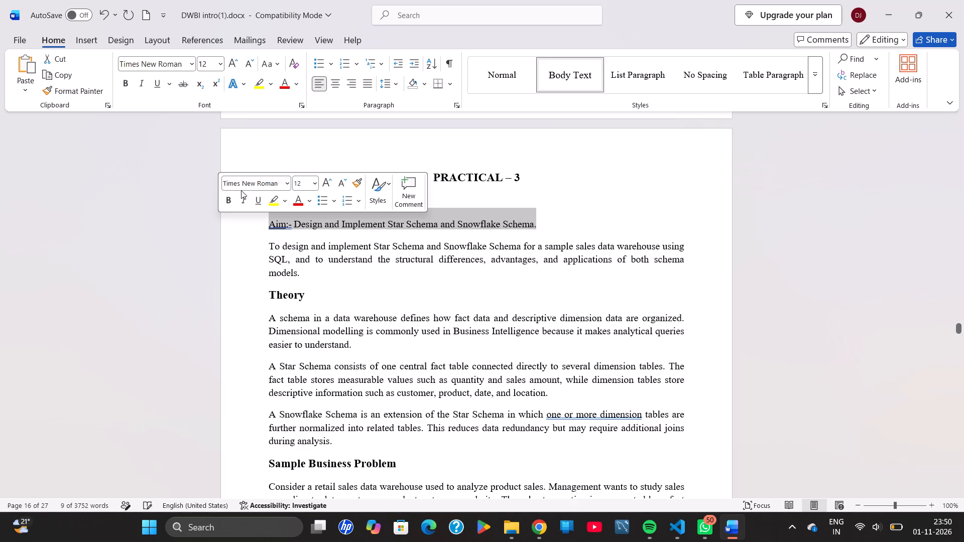
left_click(299, 181)
type("14")
key("Return")
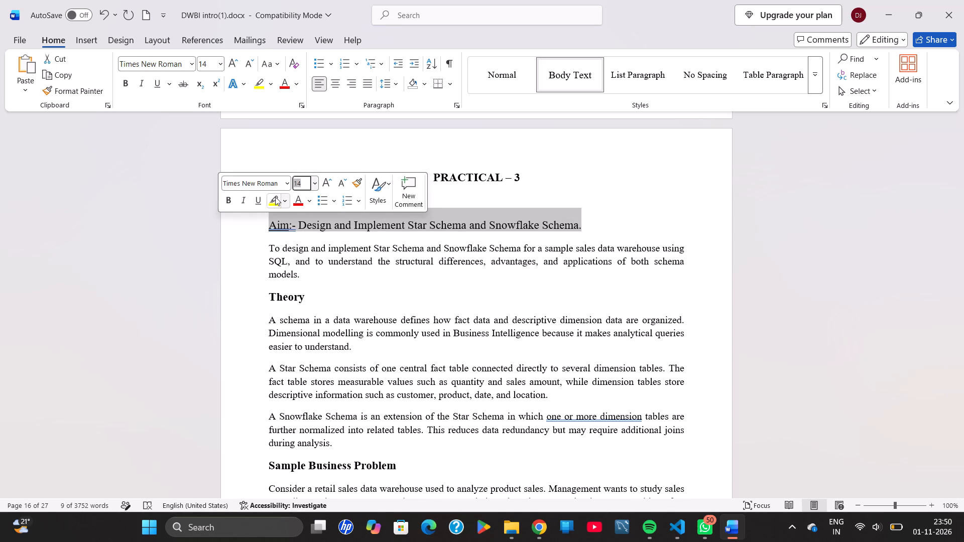
left_click(230, 196)
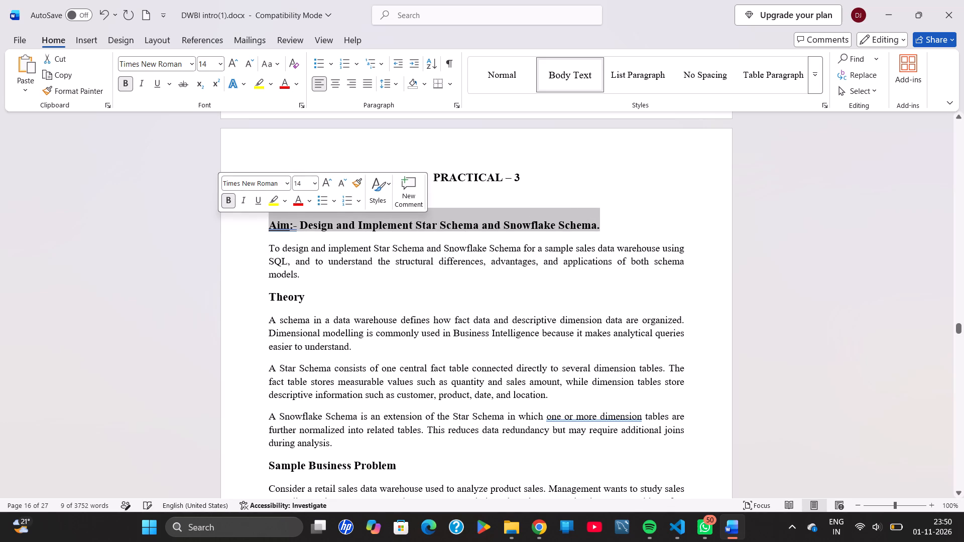
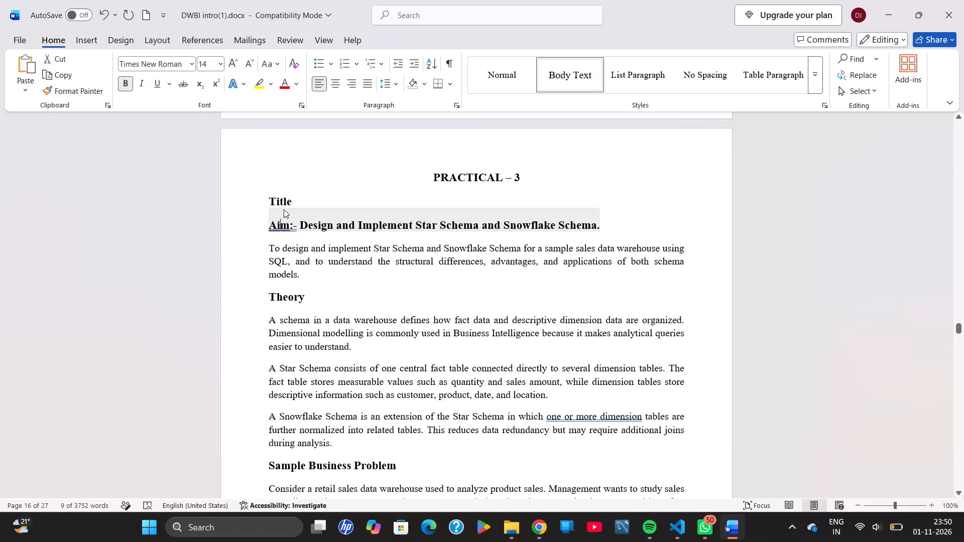
Delete the leftover "Title" heading and its line break above the Aim line in Practical 3.
key("Left")
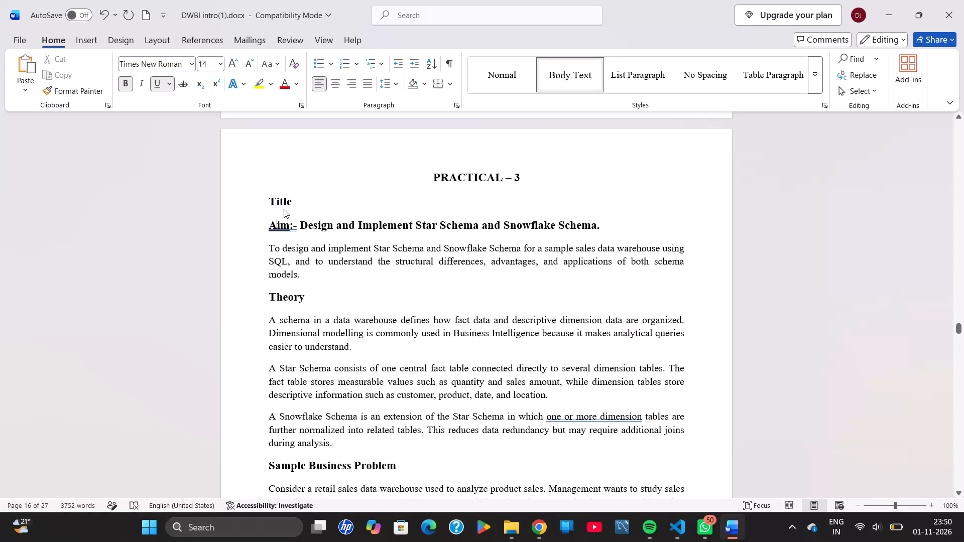
key("Left")
key("BackSpace")
key("BackSpace")
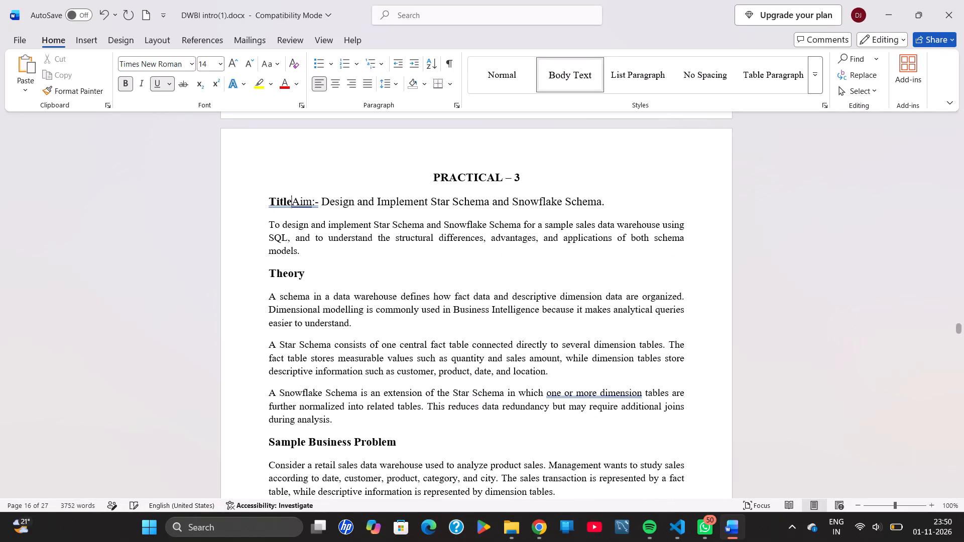
key("BackSpace")
key("BackSpace")
key("BackSpace")
key("BackSpace")
key("BackSpace")
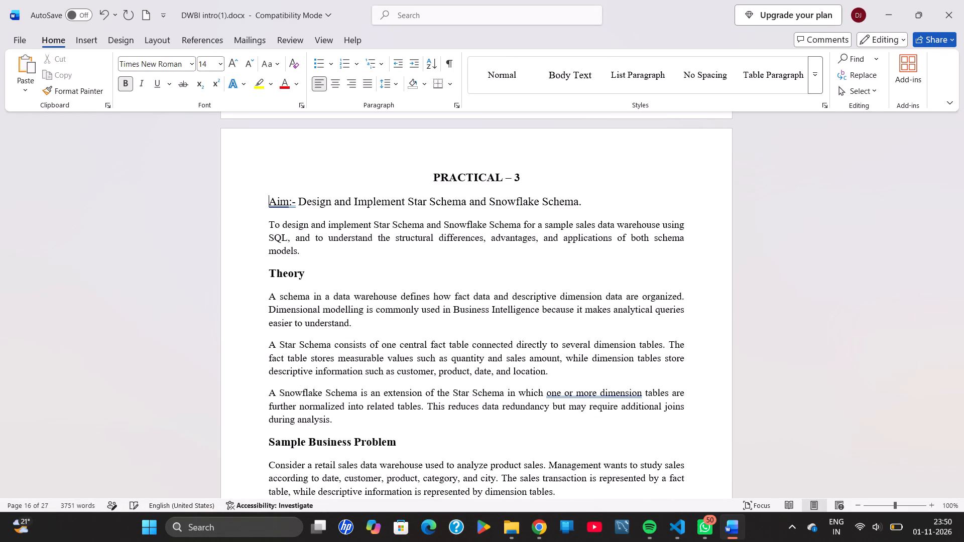
Make the entire Practical 3 line "Aim:- Design and Implement Star Schema and Snowflake Schema." bold.
key("ctrl+shift+Right")
key("ctrl+shift+Right")
key("ctrl+shift+Right")
key("ctrl+shift+Right")
key("ctrl+shift+Right")
key("ctrl+shift+Right")
key("ctrl+shift+Right")
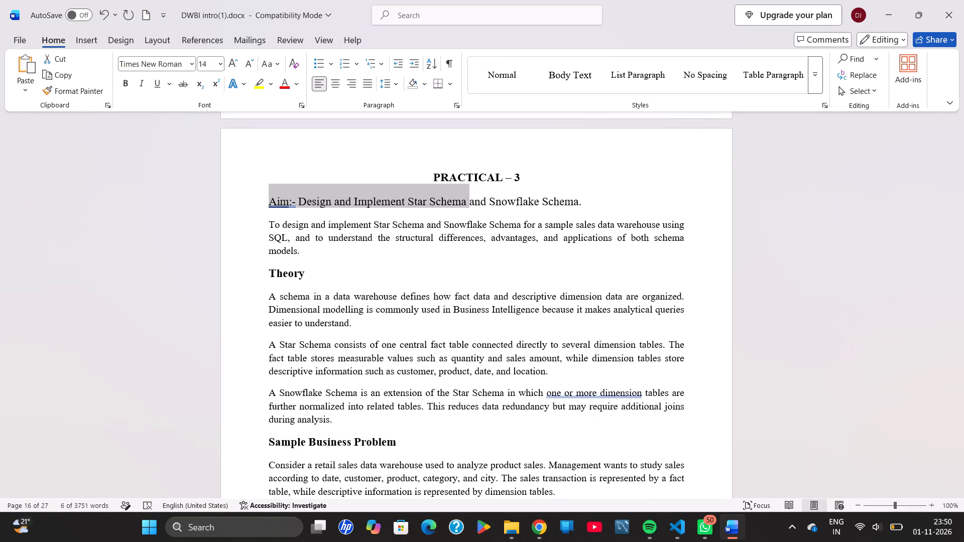
key("ctrl+shift+Right")
key("ctrl+shift+Right")
key("ctrl+shift+Right")
key("ctrl+Right")
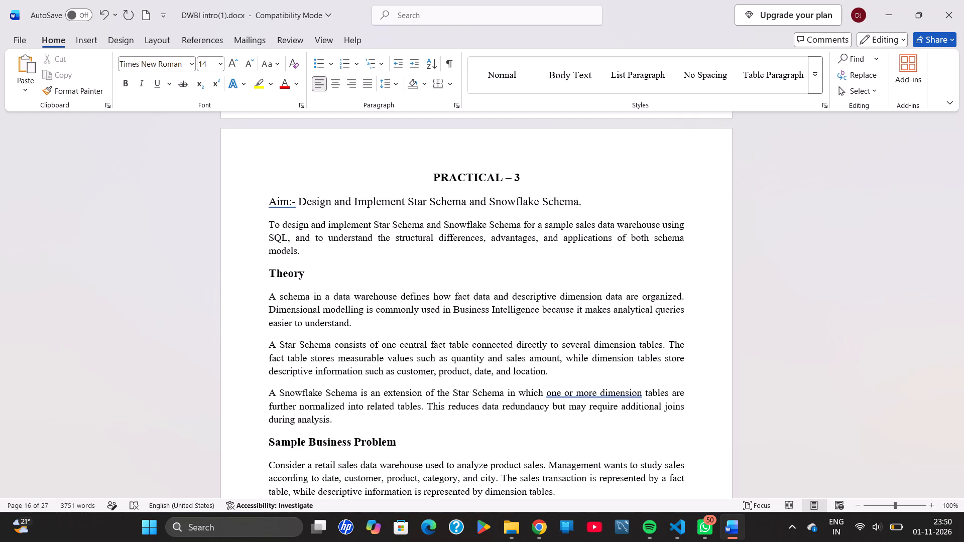
key("ctrl+Right")
key("ctrl+shift+Left")
key("ctrl+shift+Left")
key("ctrl+shift+Left")
key("ctrl+shift+Left")
key("ctrl+shift+Left")
key("ctrl+shift+Left")
key("ctrl+shift+Left")
key("ctrl+shift+Left")
key("ctrl+shift+Left")
key("ctrl+shift+Left")
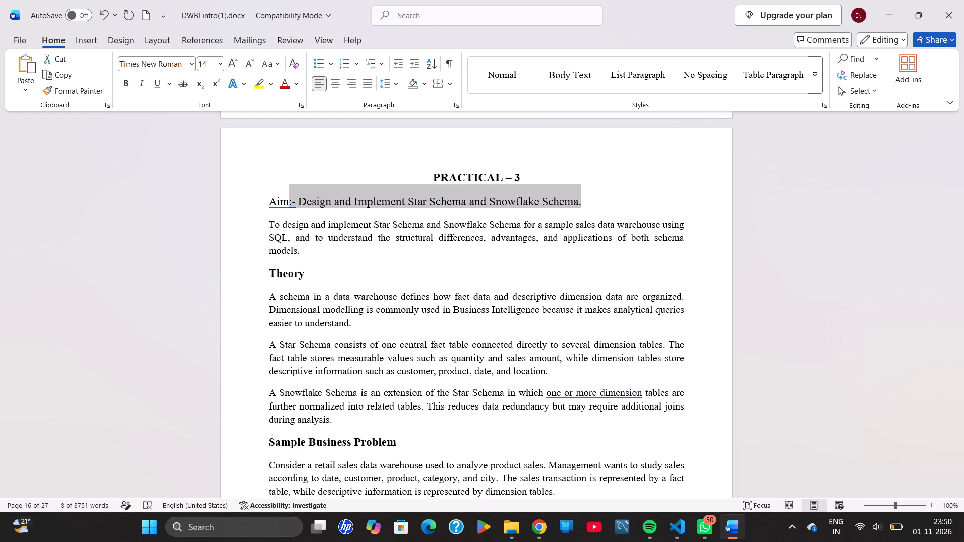
key("ctrl+shift+Left")
key("ctrl+b")
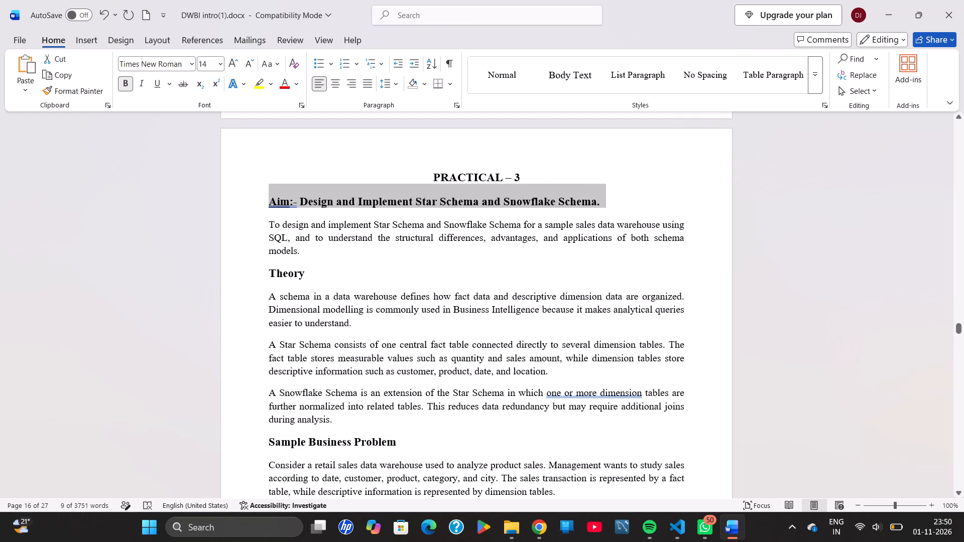
left_click(770, 239)
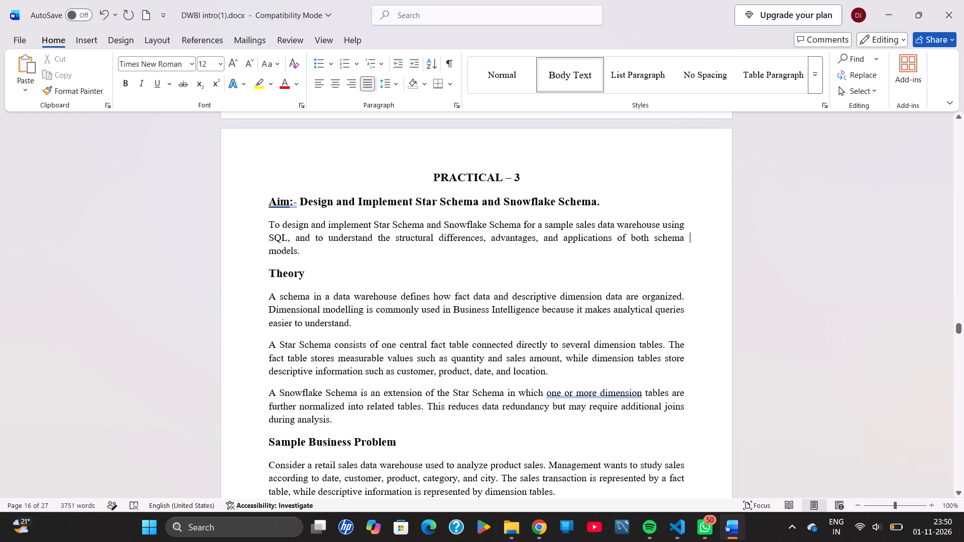
Delete the paragraph starting "To design and implement Star Schema" below the Practical 3 Aim line.
left_click_drag(304, 255, 254, 228)
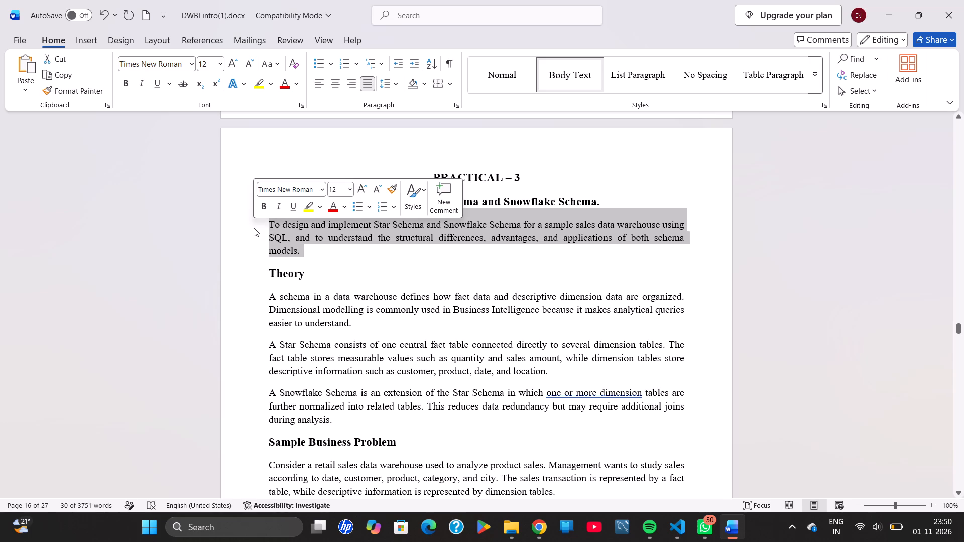
key("BackSpace")
Change the "Title:" label in the Practical 2 heading line to "Aim:-".
scroll(435, 228, "up", 5)
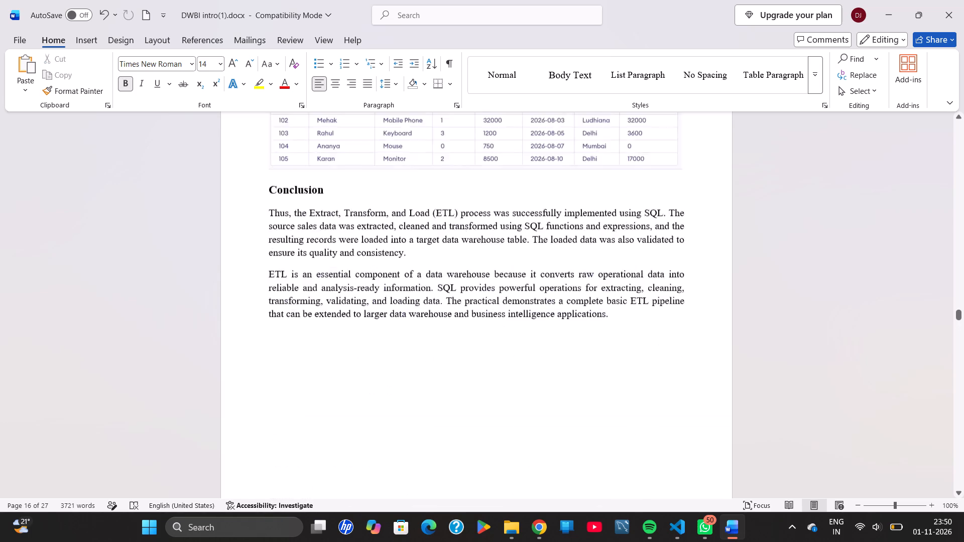
scroll(435, 228, "up", 9)
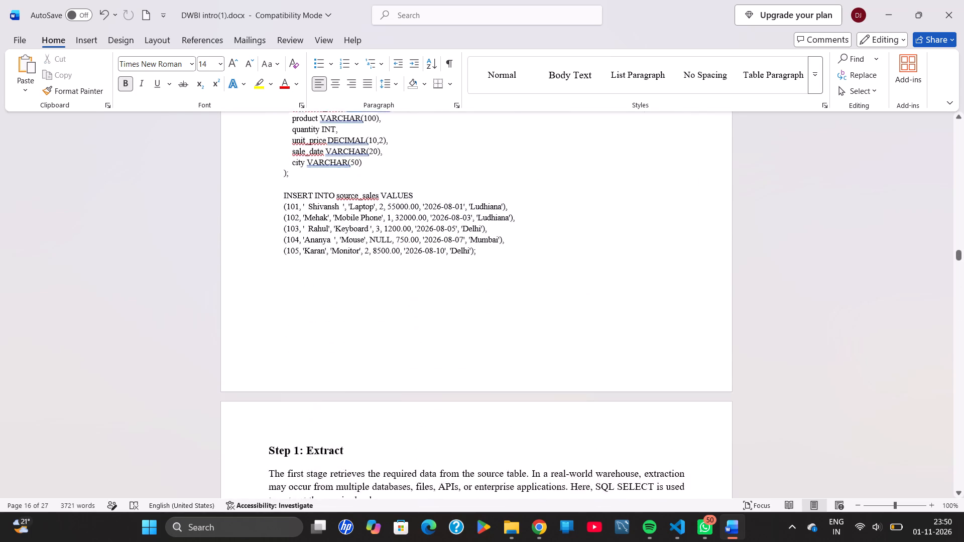
scroll(435, 228, "up", 3)
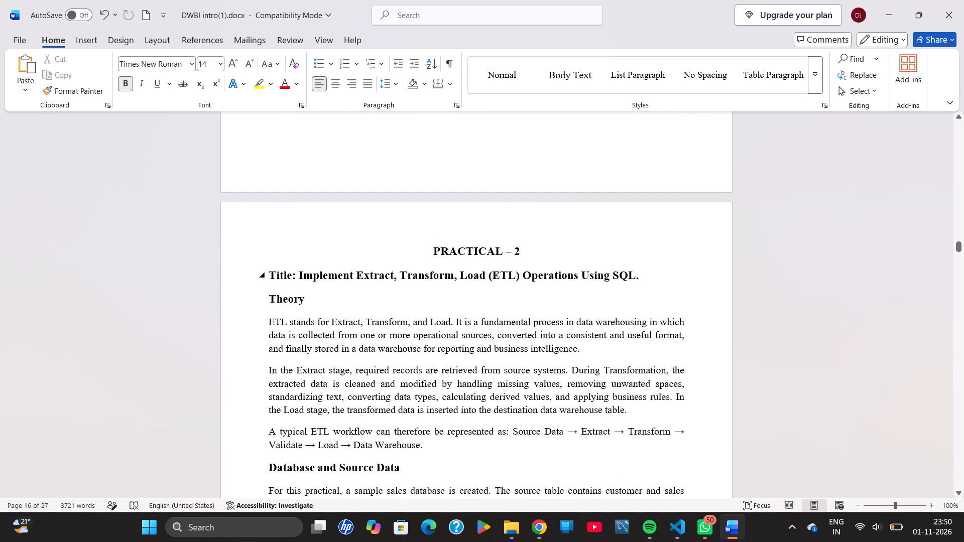
left_click(291, 277)
key("BackSpace")
key("BackSpace")
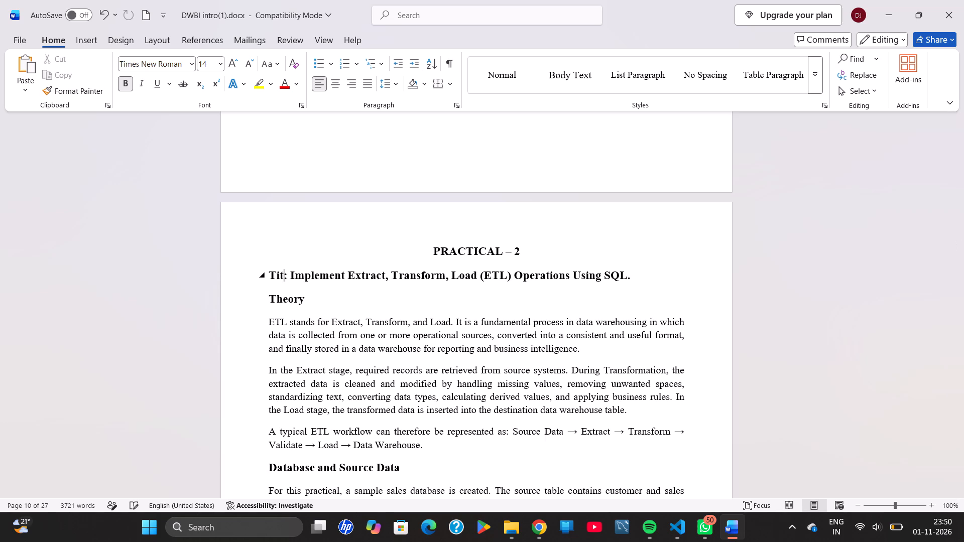
key("BackSpace")
key("BackSpace")
key("BackSpace")
type("Aim")
key("Right")
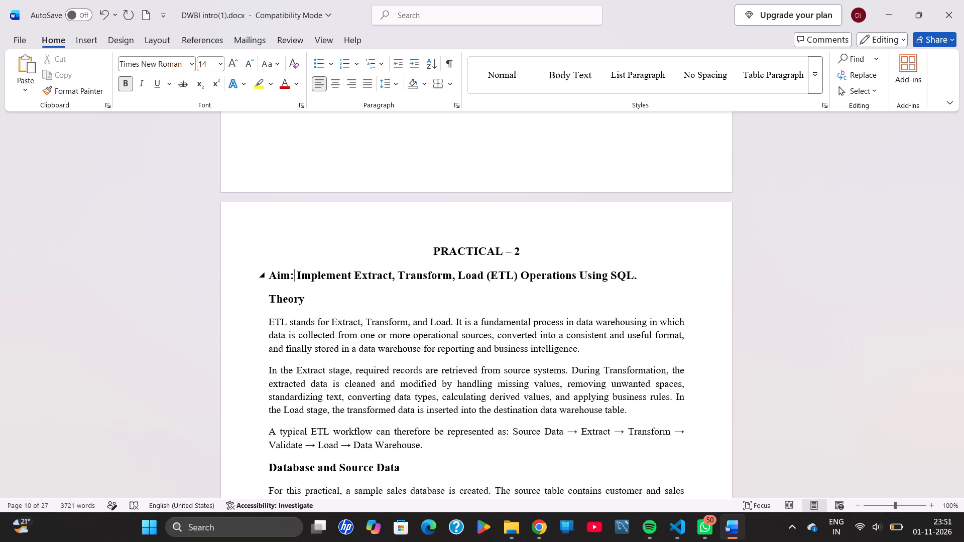
key("minus")
Underline only the word "Aim" in the Practical 2 aim line.
key("Left")
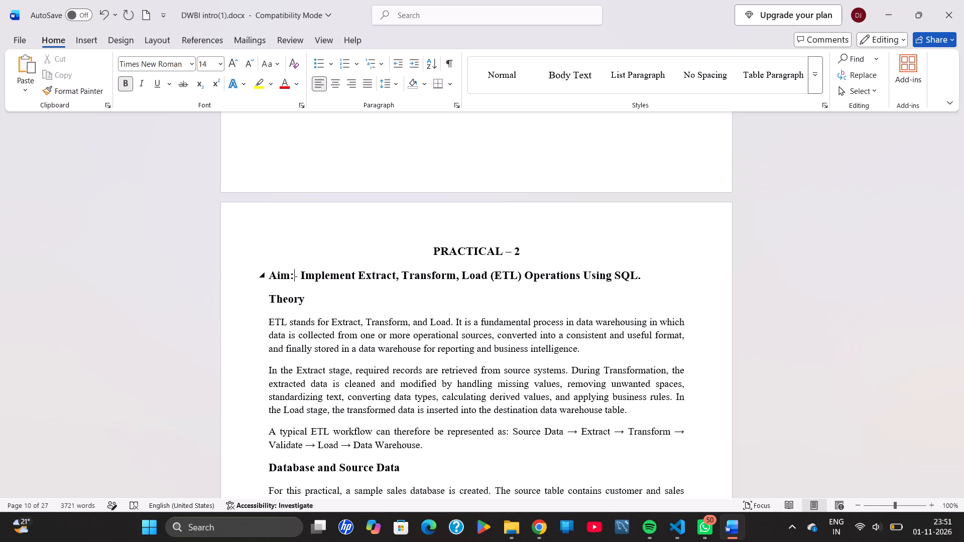
key("Left")
key("Left")
key("Right")
key("ctrl+shift+Left")
key("ctrl+u")
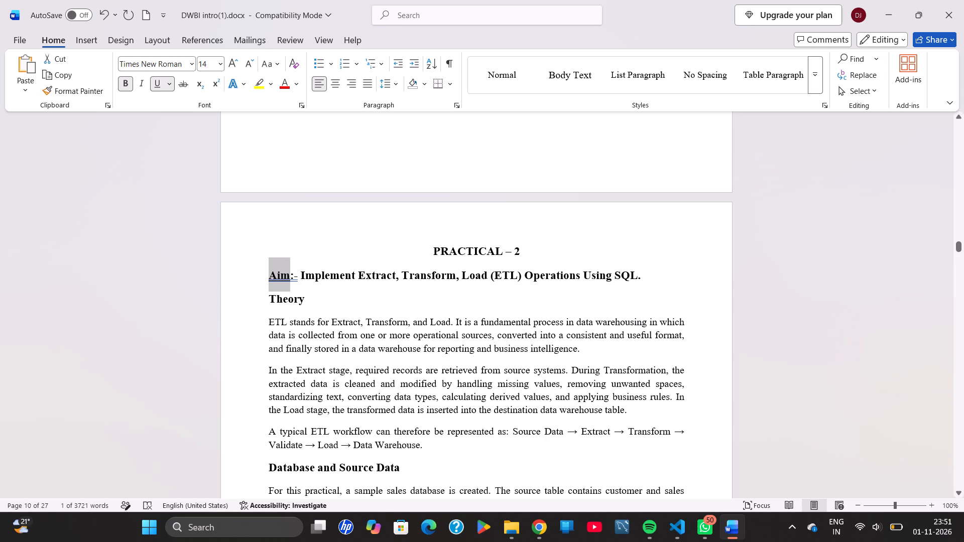
left_click(384, 306)
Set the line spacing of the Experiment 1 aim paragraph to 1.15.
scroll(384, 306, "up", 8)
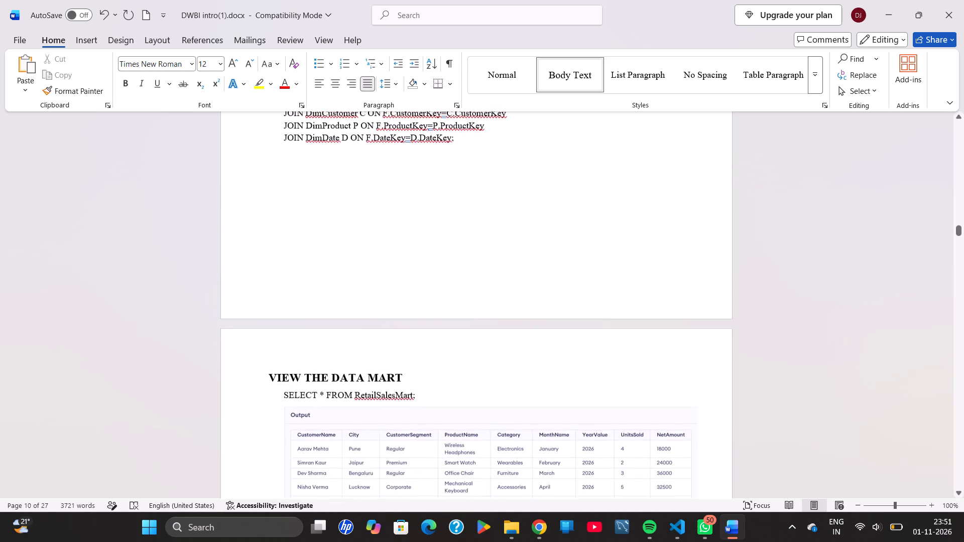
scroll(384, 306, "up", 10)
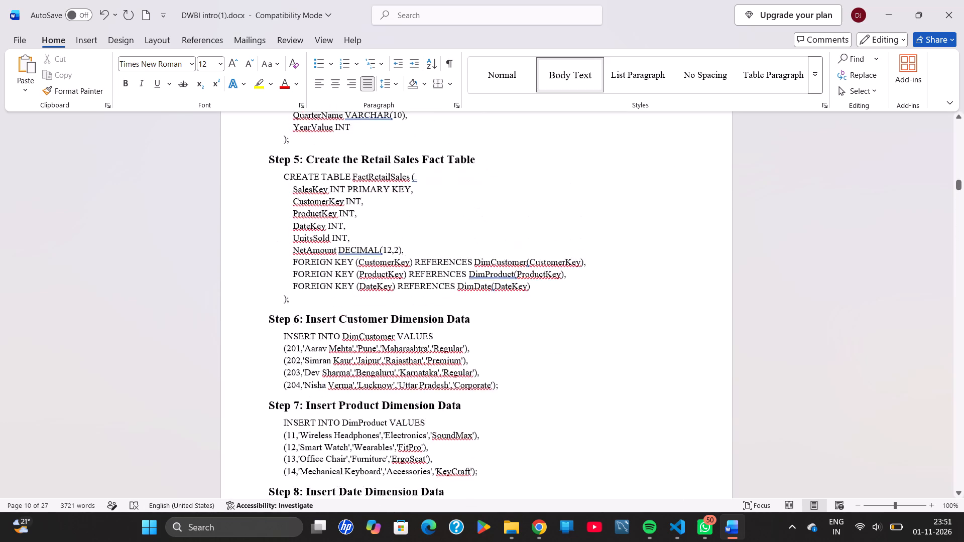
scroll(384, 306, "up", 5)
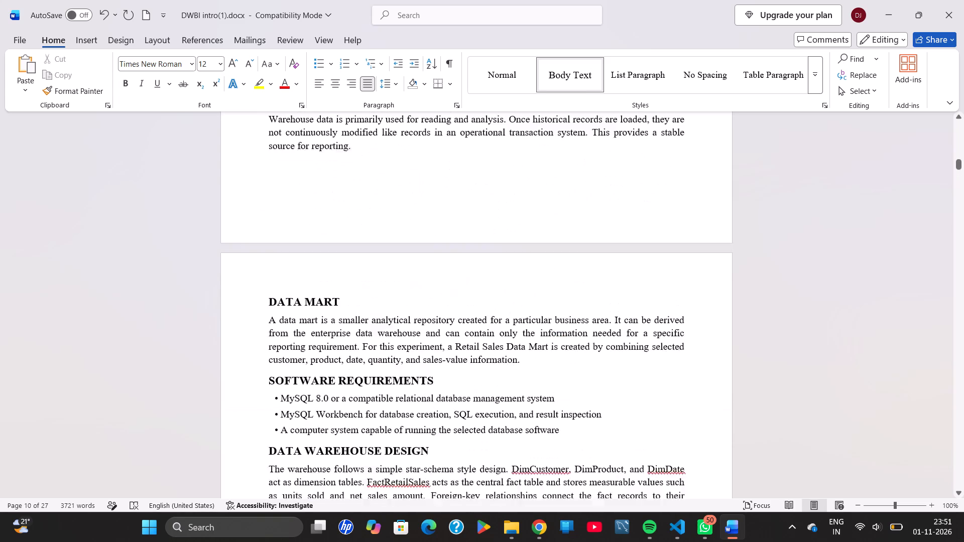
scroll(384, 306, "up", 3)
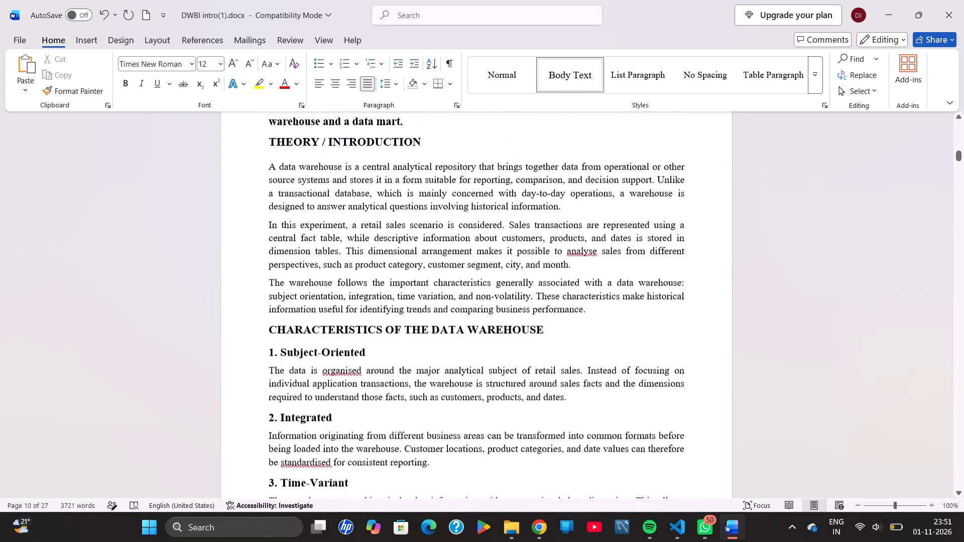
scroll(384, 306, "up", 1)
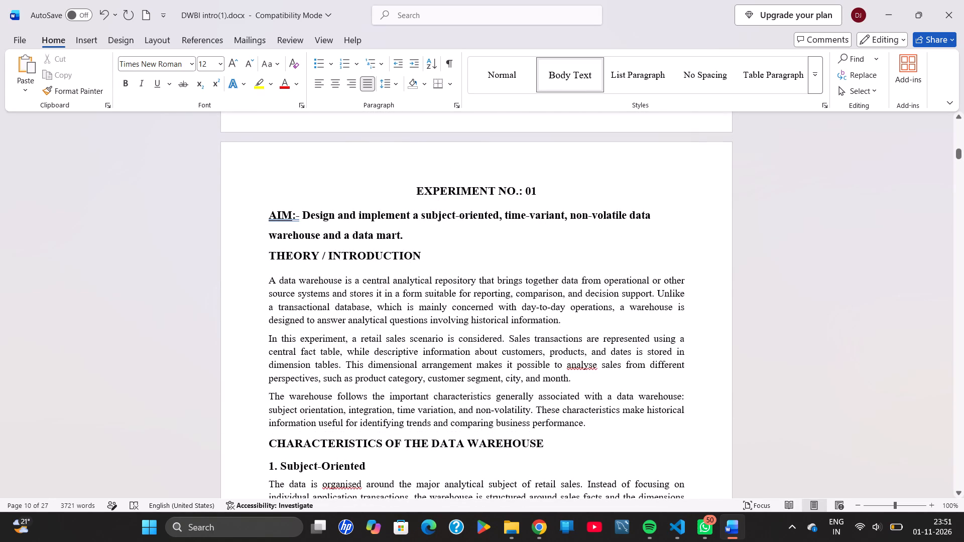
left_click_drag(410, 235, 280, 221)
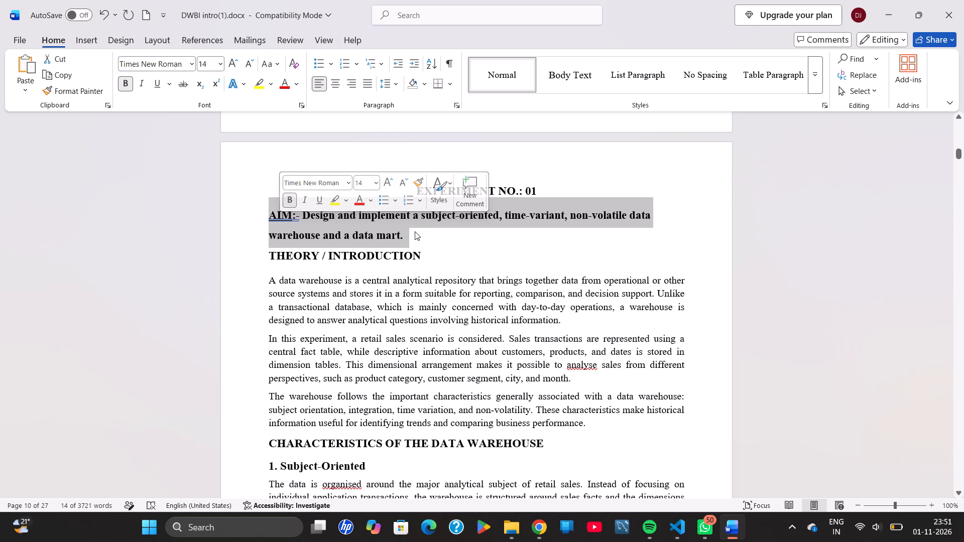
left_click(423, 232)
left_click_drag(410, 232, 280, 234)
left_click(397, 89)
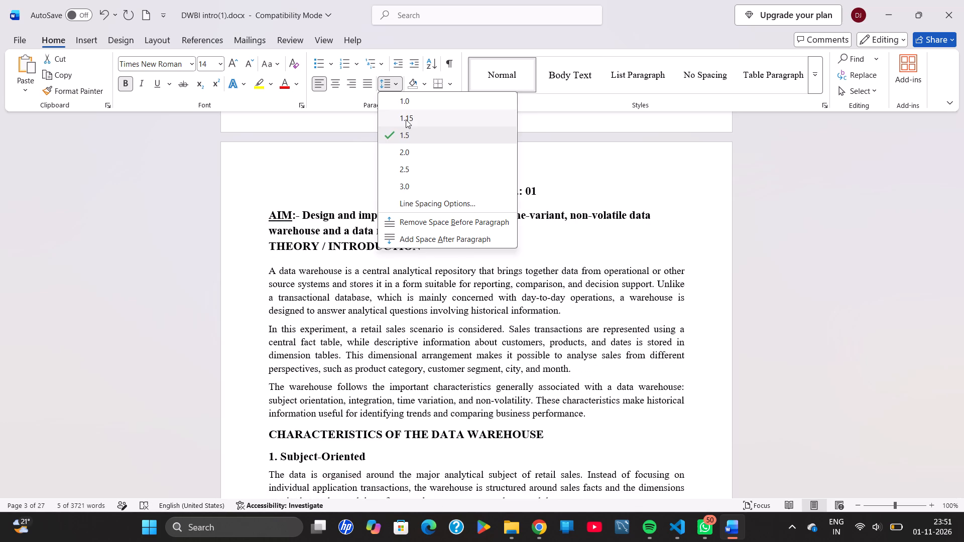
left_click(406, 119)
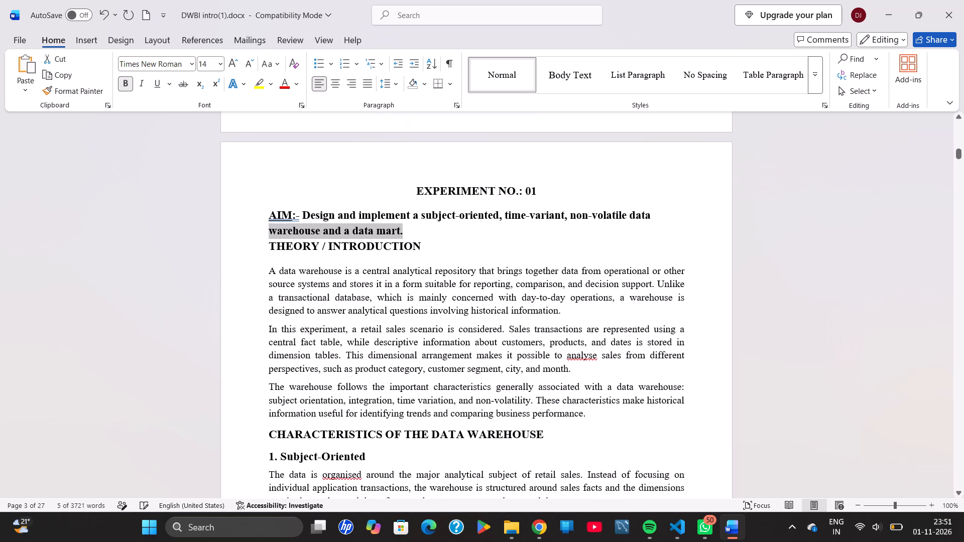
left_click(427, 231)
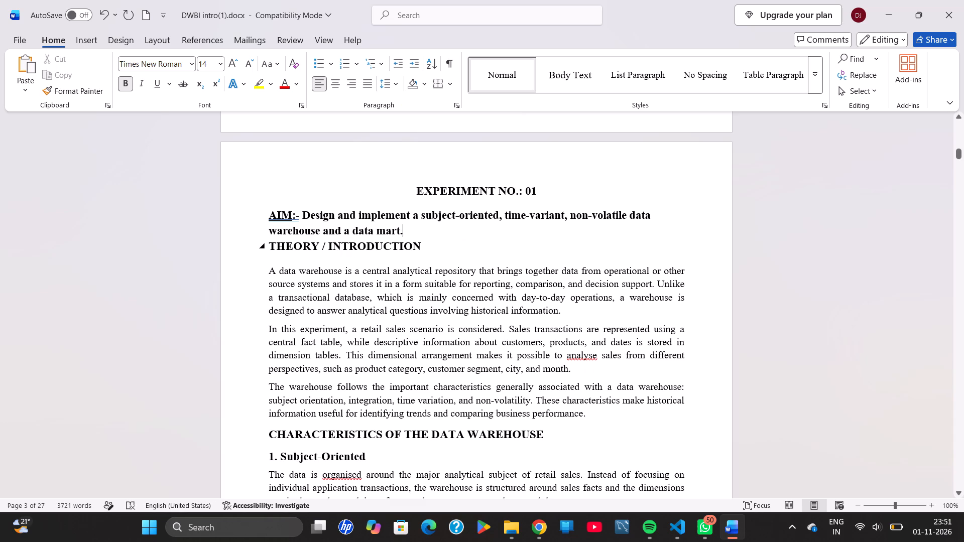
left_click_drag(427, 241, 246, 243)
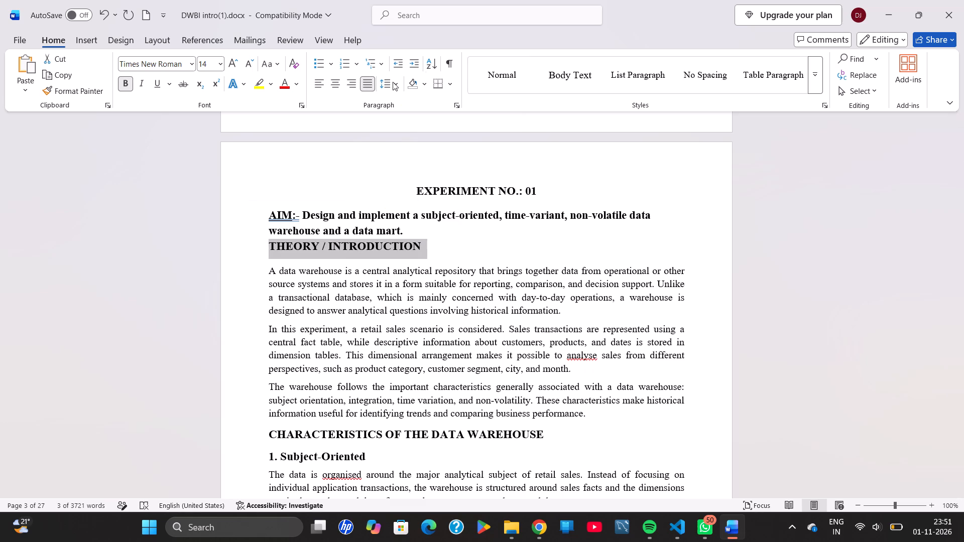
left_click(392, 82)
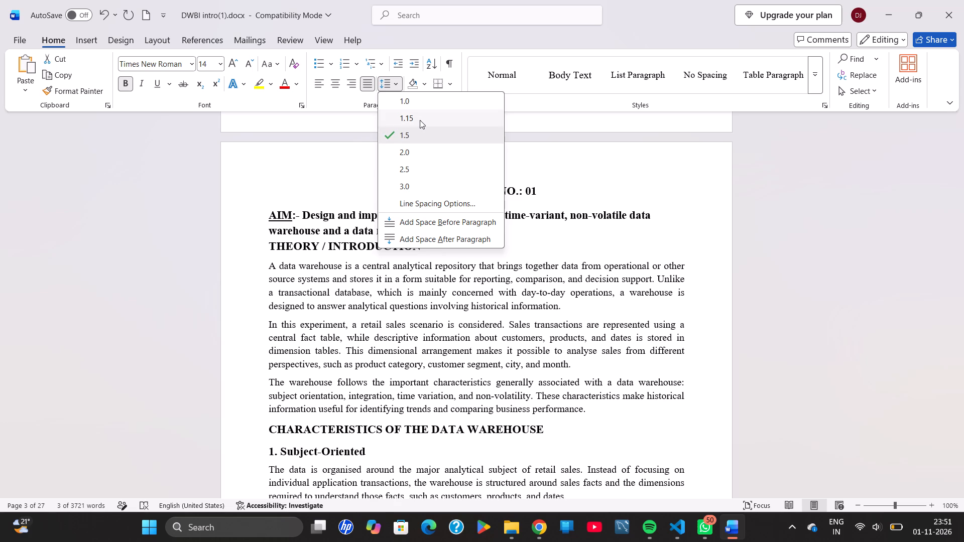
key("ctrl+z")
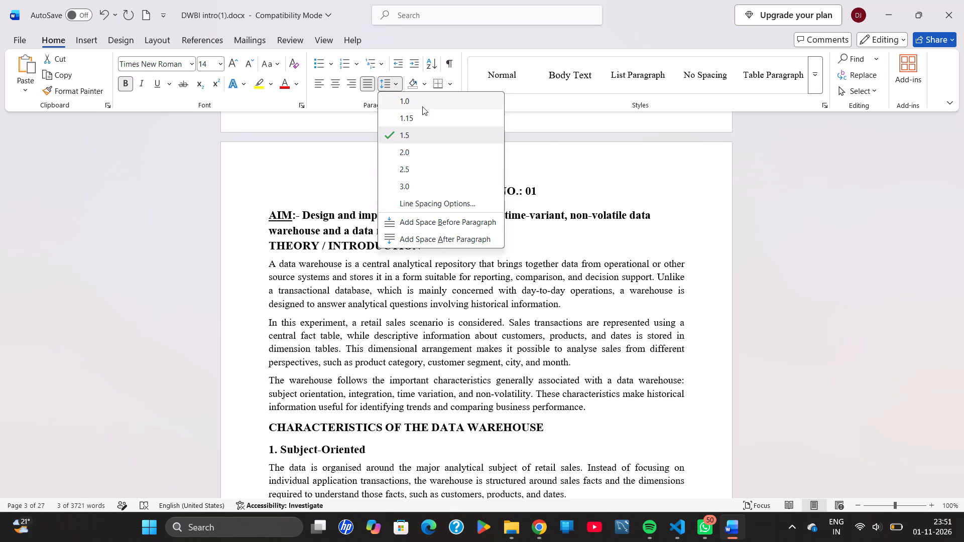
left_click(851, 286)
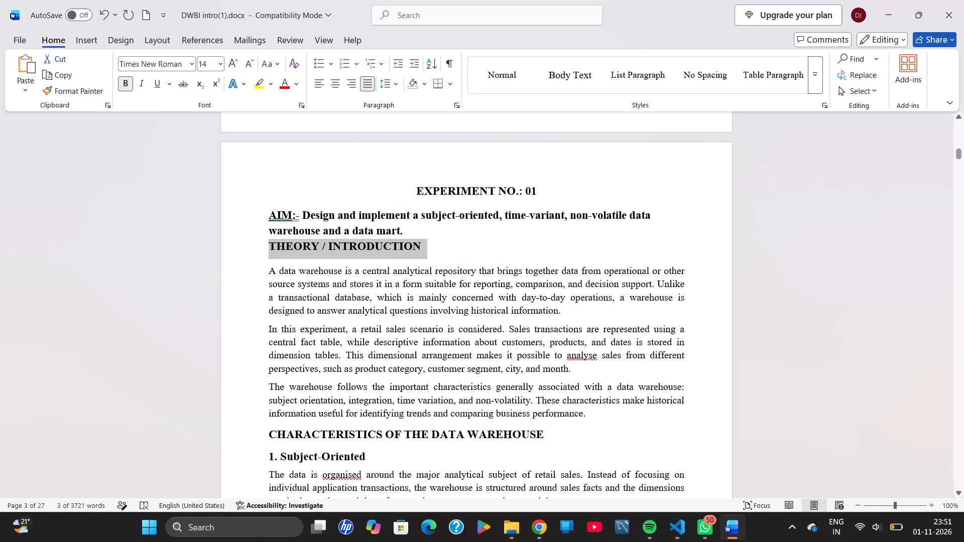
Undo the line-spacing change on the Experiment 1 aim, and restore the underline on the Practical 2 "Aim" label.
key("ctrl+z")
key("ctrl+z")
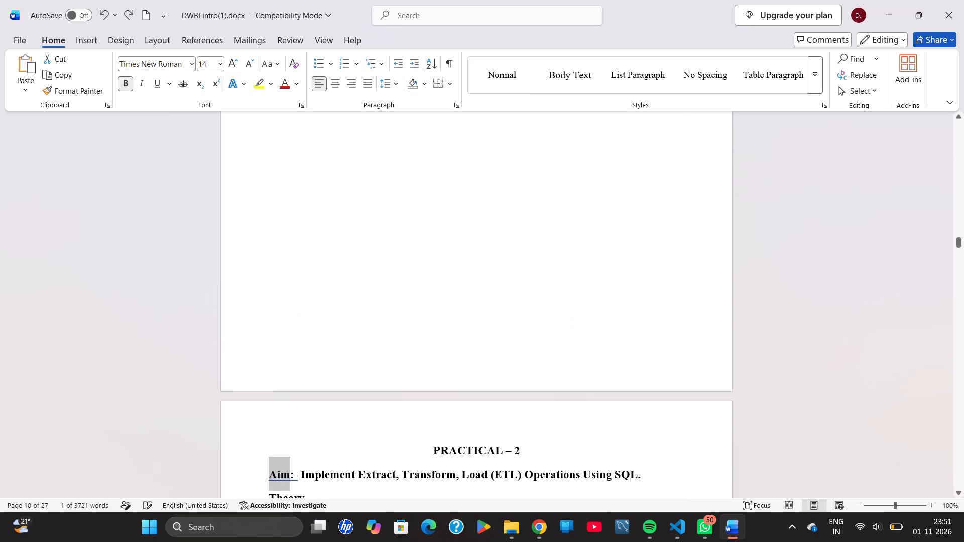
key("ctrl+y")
Change the capitalised "AIM" label in the Experiment 1 aim line to "Aim".
scroll(851, 286, "up", 9)
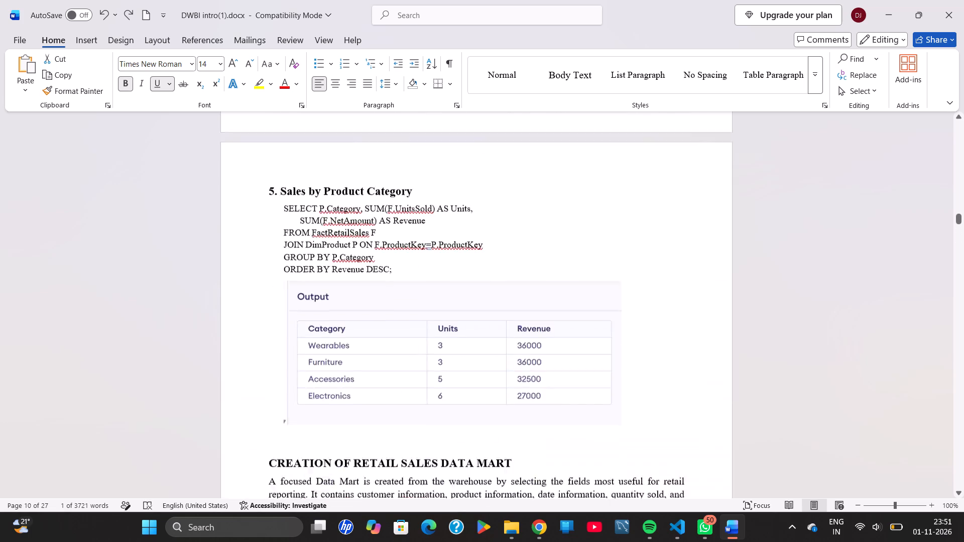
scroll(851, 286, "up", 4)
scroll(851, 286, "down", 6)
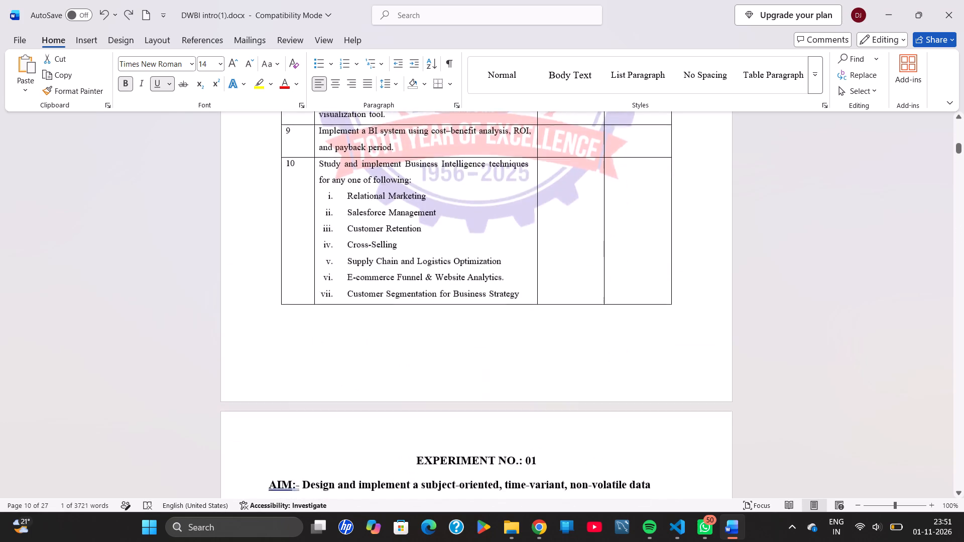
scroll(851, 286, "down", 1)
left_click(821, 344)
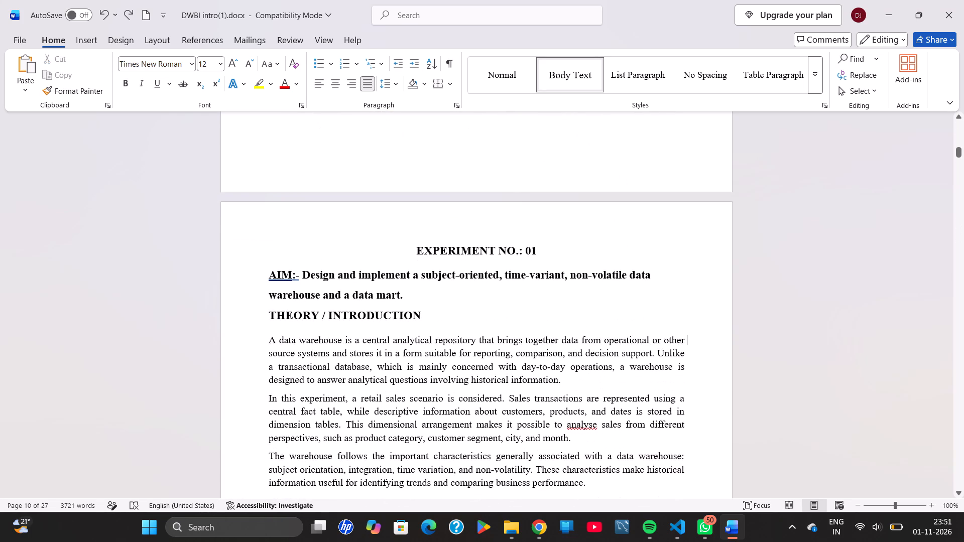
left_click(290, 274)
key("BackSpace")
key("BackSpace")
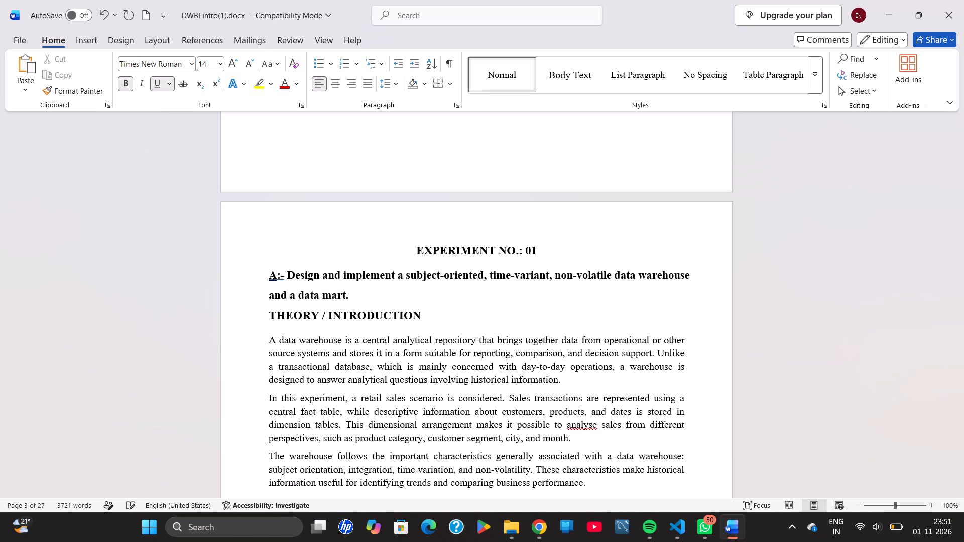
type("im")
Review the rest of Experiment 1 and all of Practical 2 up to the Practical 3 heading, checking aim lines and headings.
scroll(460, 290, "down", 1)
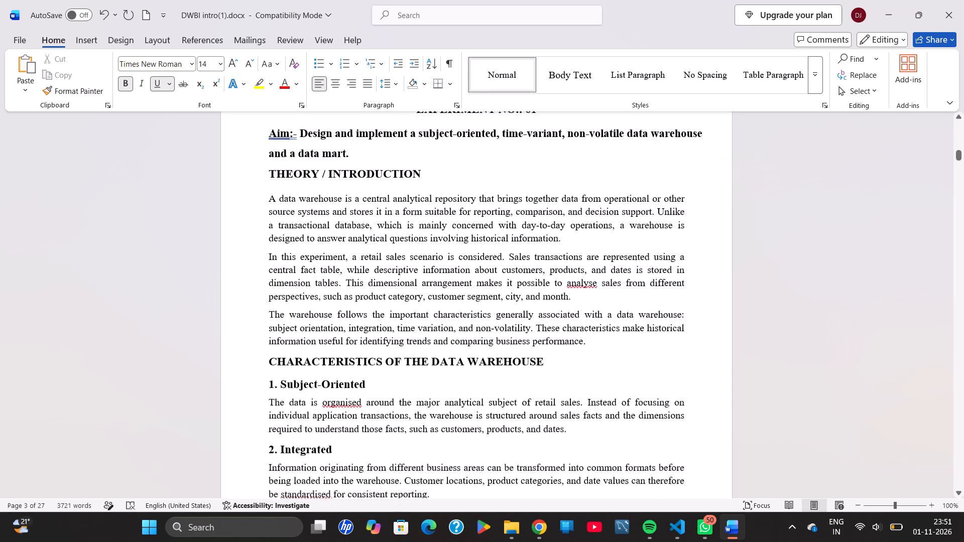
scroll(460, 290, "down", 6)
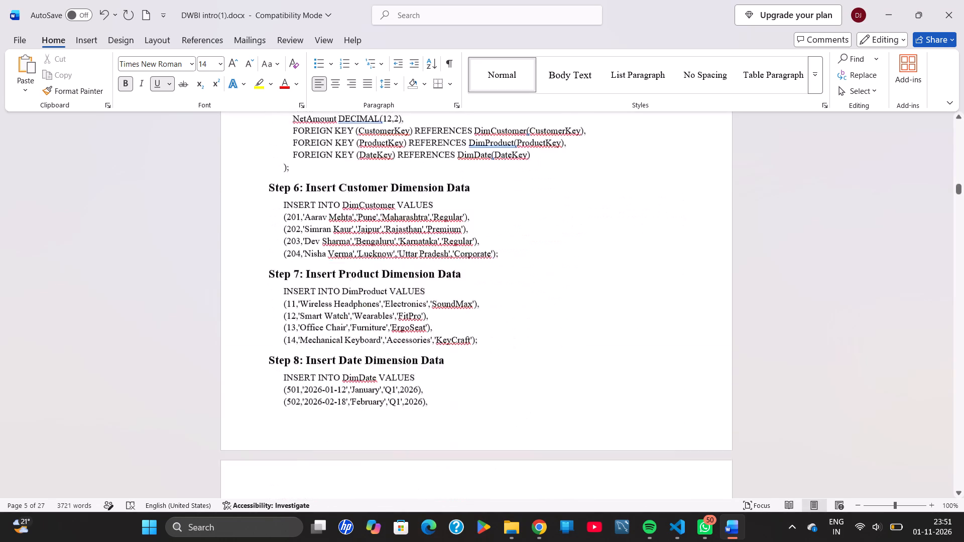
scroll(460, 290, "down", 5)
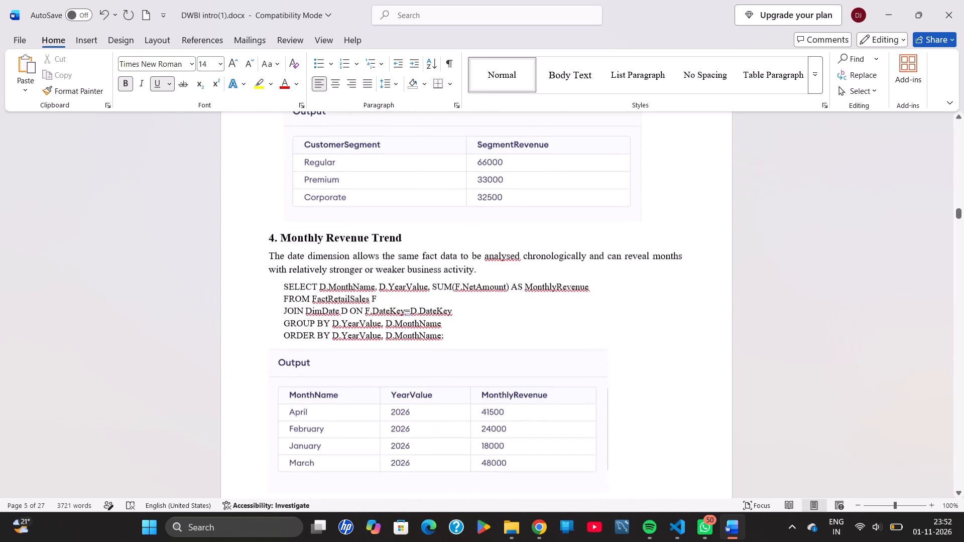
scroll(460, 290, "down", 5)
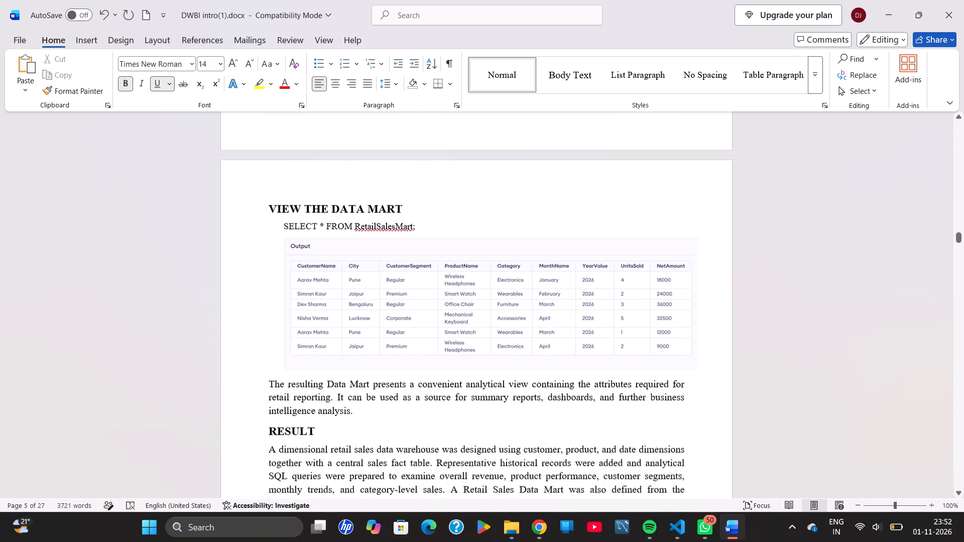
scroll(460, 290, "down", 2)
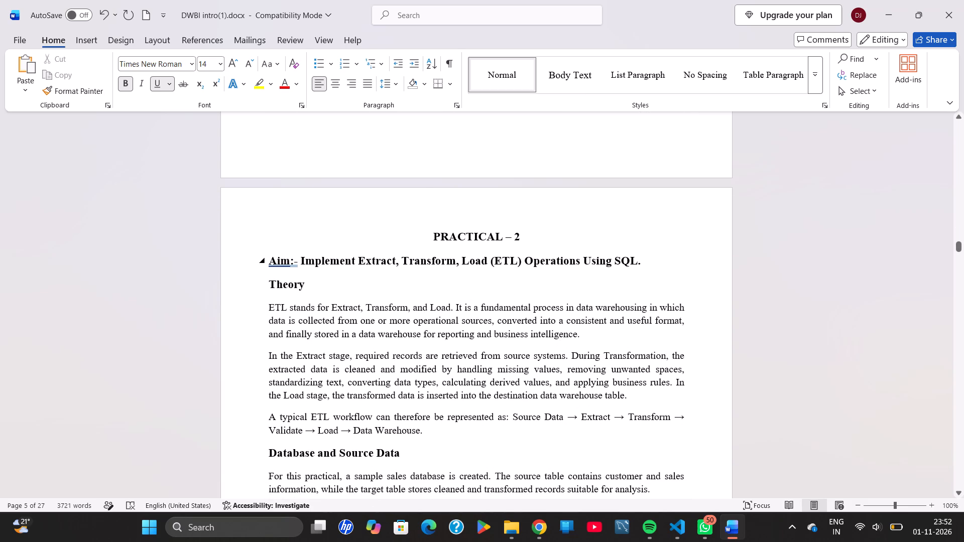
scroll(388, 276, "down", 8)
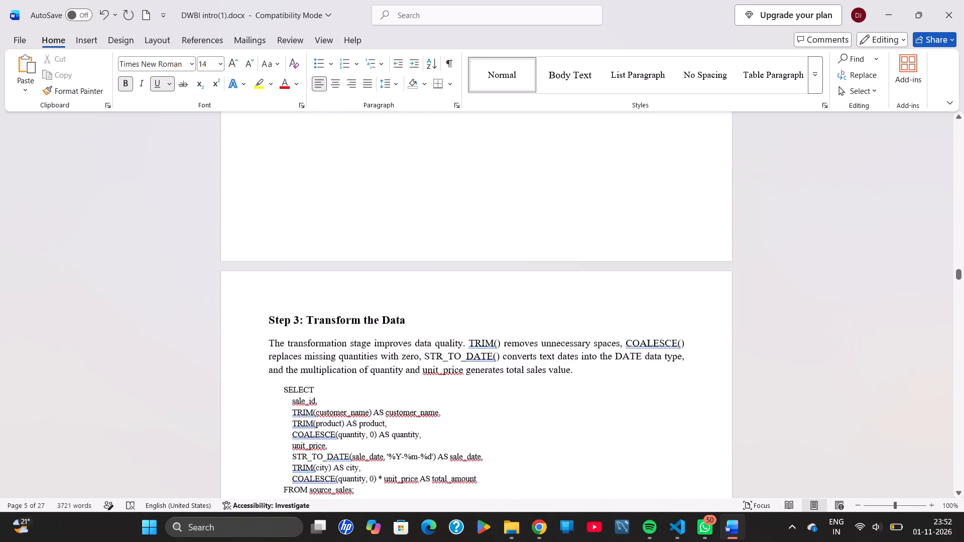
scroll(388, 276, "down", 8)
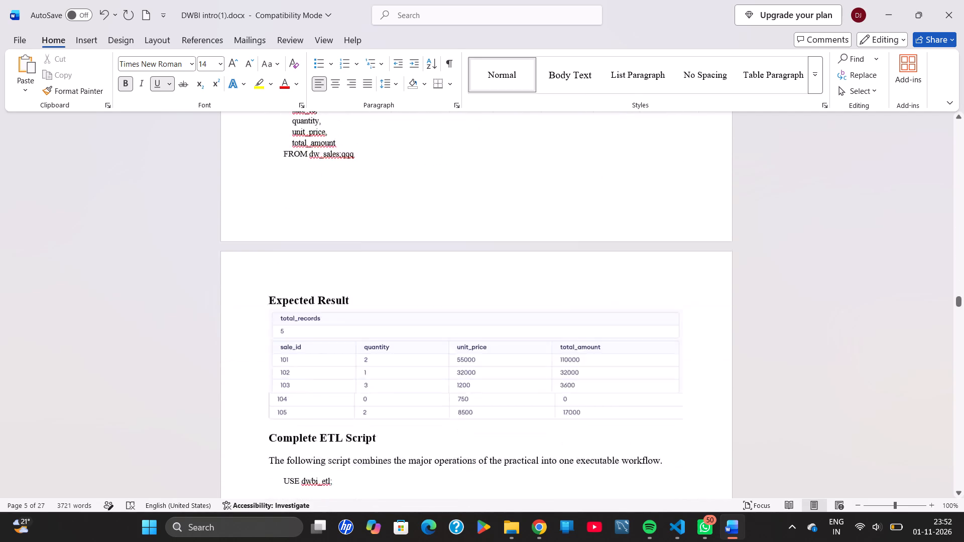
scroll(388, 276, "down", 5)
left_click(388, 276)
scroll(388, 276, "down", 1)
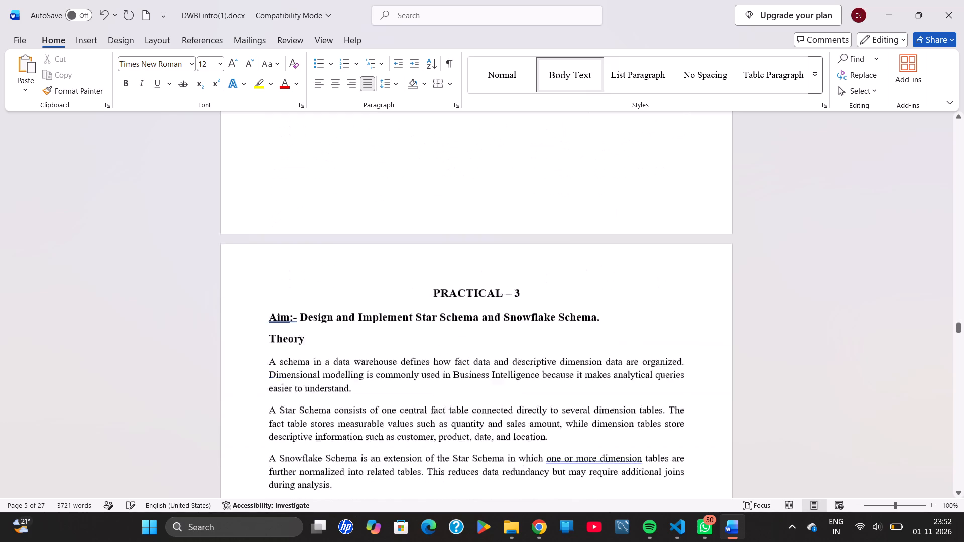
Review Practical 3, including its Star Schema diagram, through to the aim line and theory of Experiment 4.
scroll(388, 276, "down", 4)
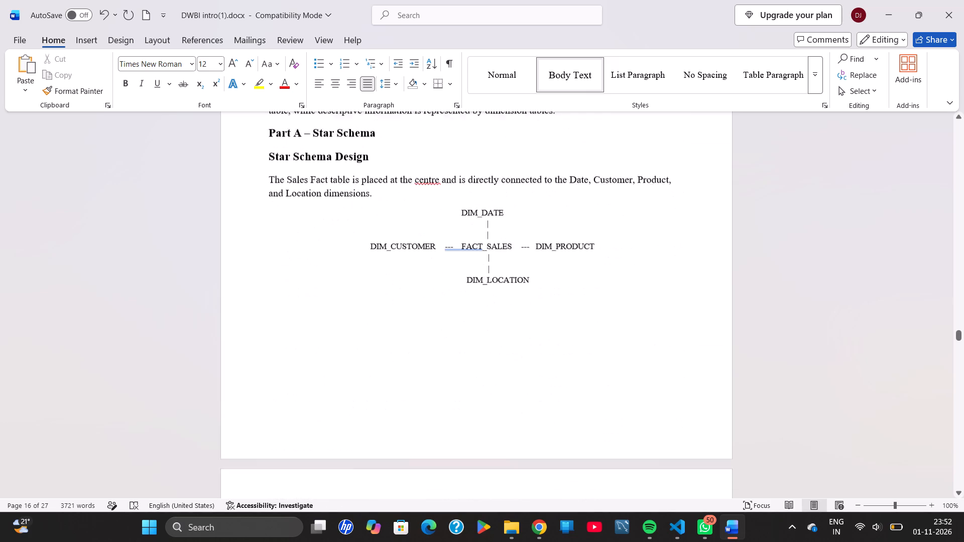
scroll(388, 276, "down", 2)
scroll(388, 276, "up", 4)
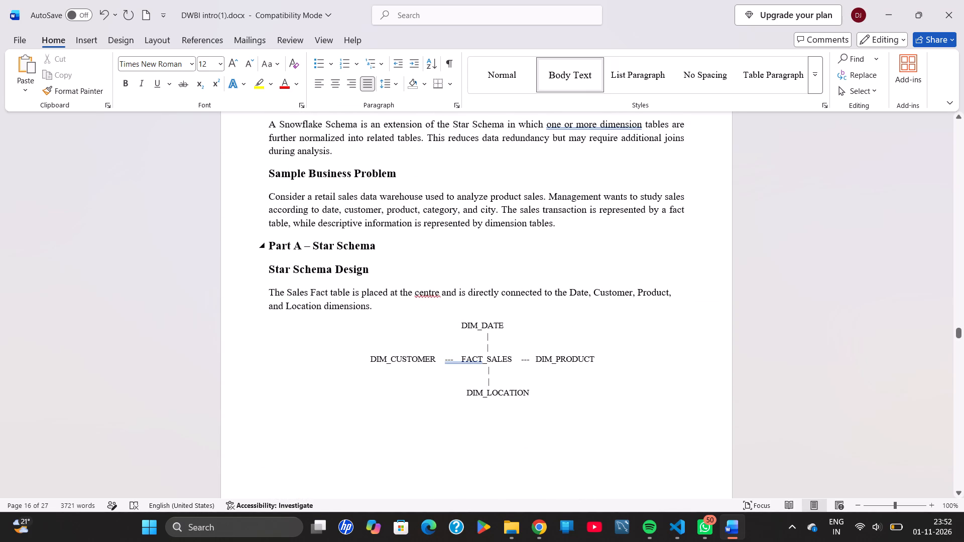
left_click(415, 357)
left_click(452, 357)
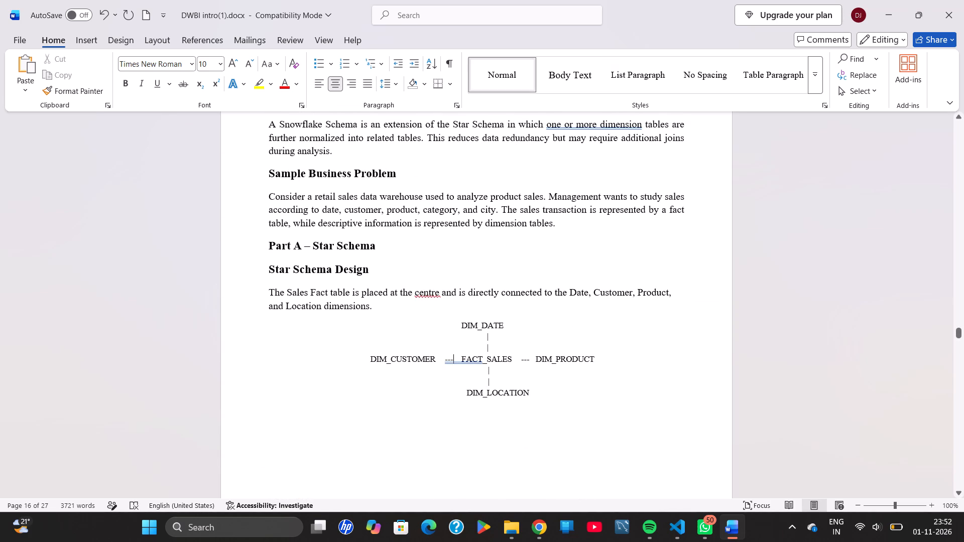
scroll(458, 438, "down", 5)
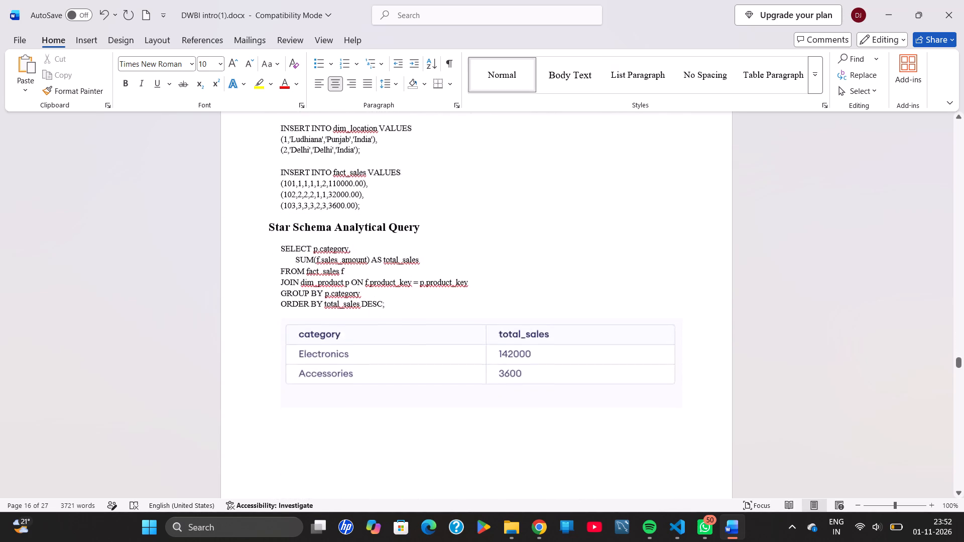
scroll(458, 438, "down", 6)
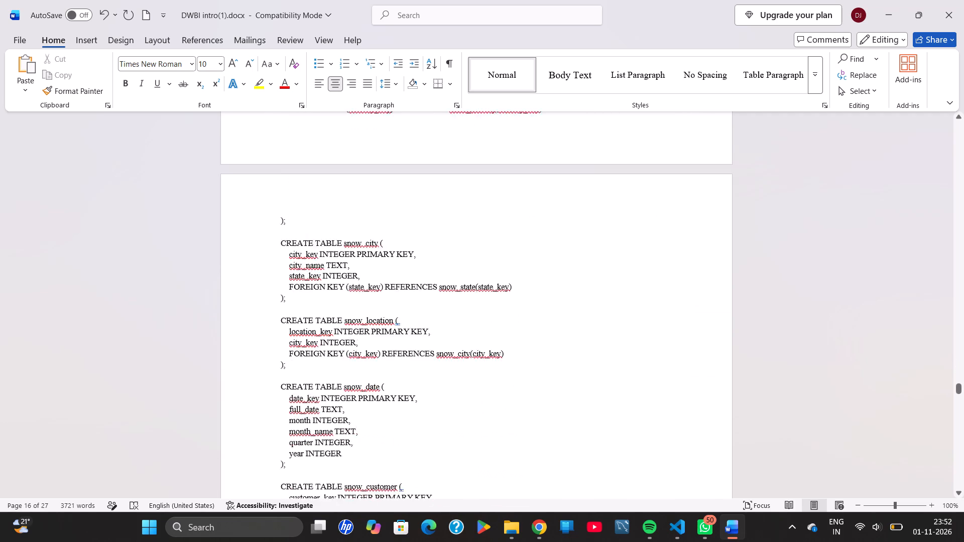
scroll(458, 438, "down", 5)
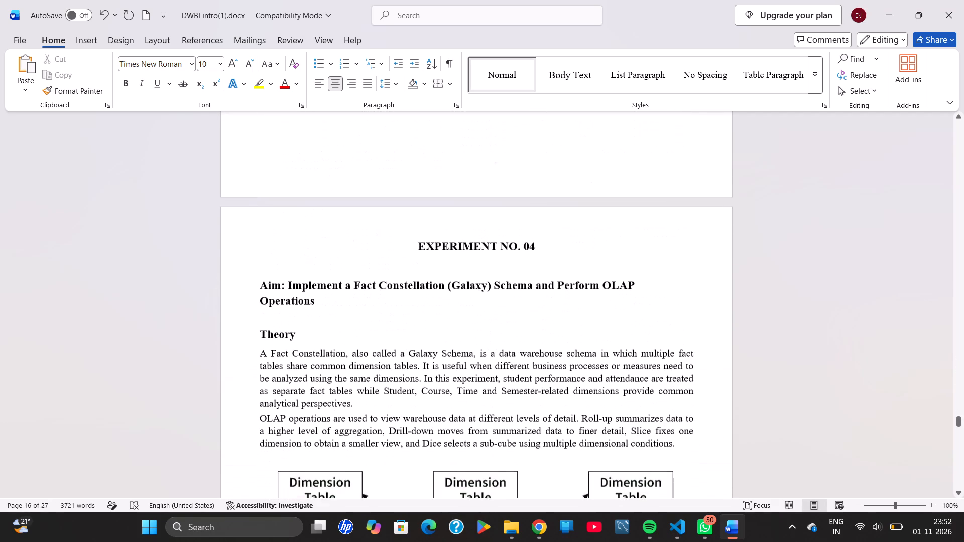
scroll(458, 438, "down", 1)
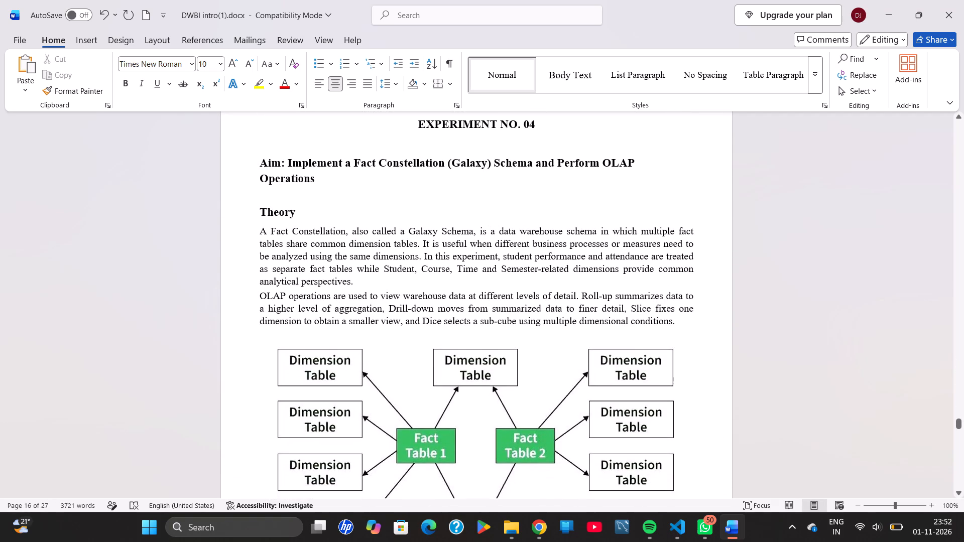
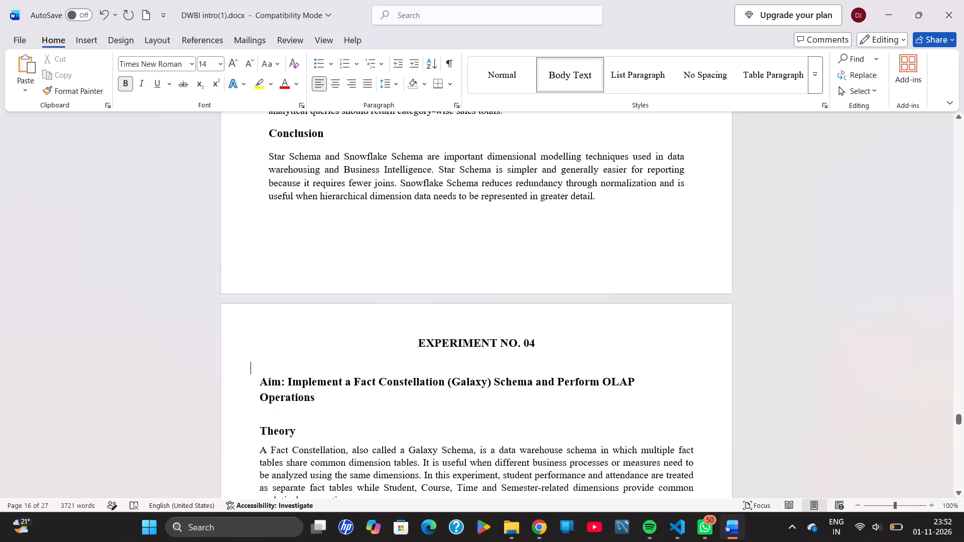
Replace the blank line between the Experiment No. 04 heading and its aim with a new empty line continuing from the heading.
key("BackSpace")
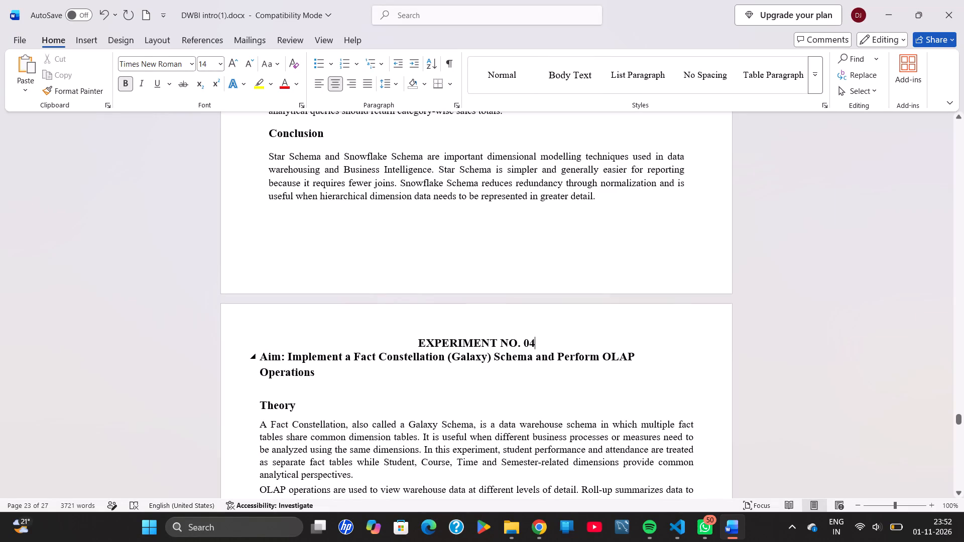
key("Return")
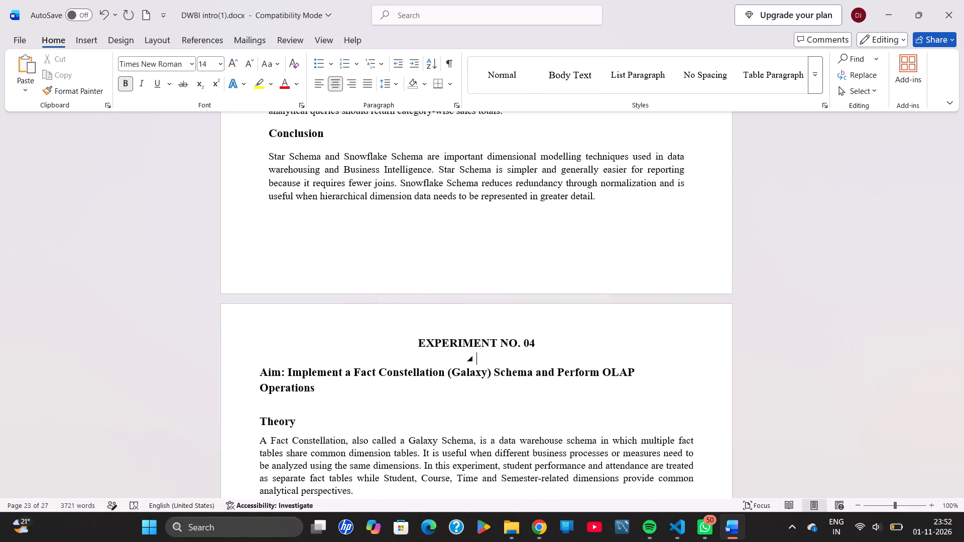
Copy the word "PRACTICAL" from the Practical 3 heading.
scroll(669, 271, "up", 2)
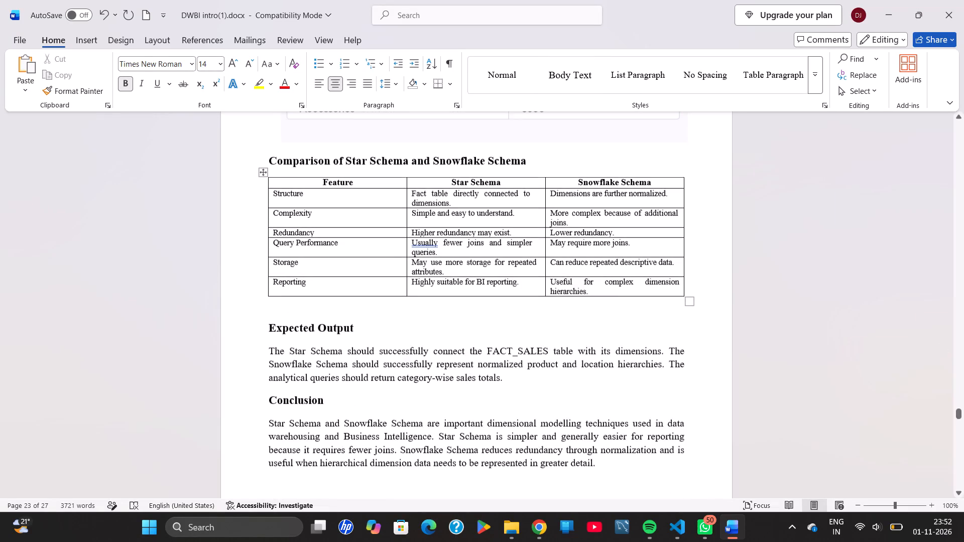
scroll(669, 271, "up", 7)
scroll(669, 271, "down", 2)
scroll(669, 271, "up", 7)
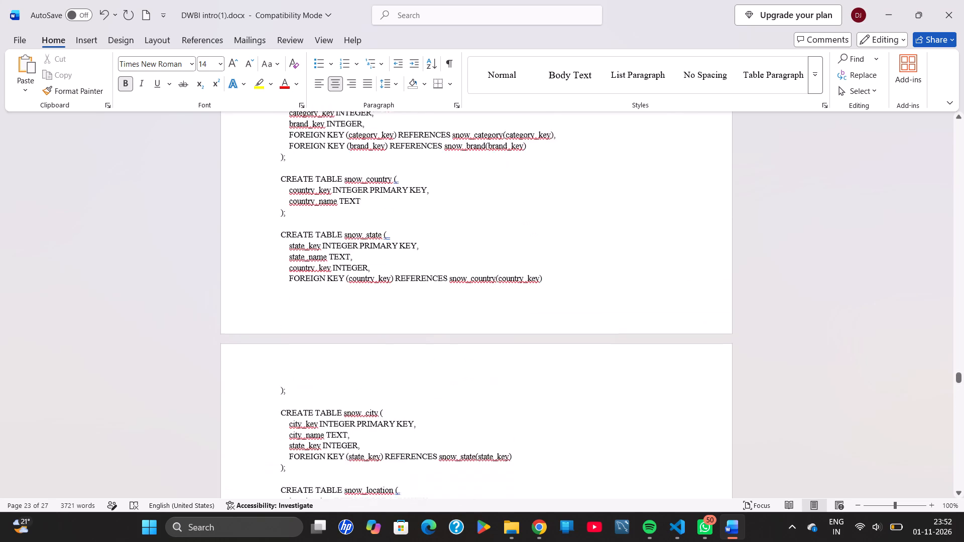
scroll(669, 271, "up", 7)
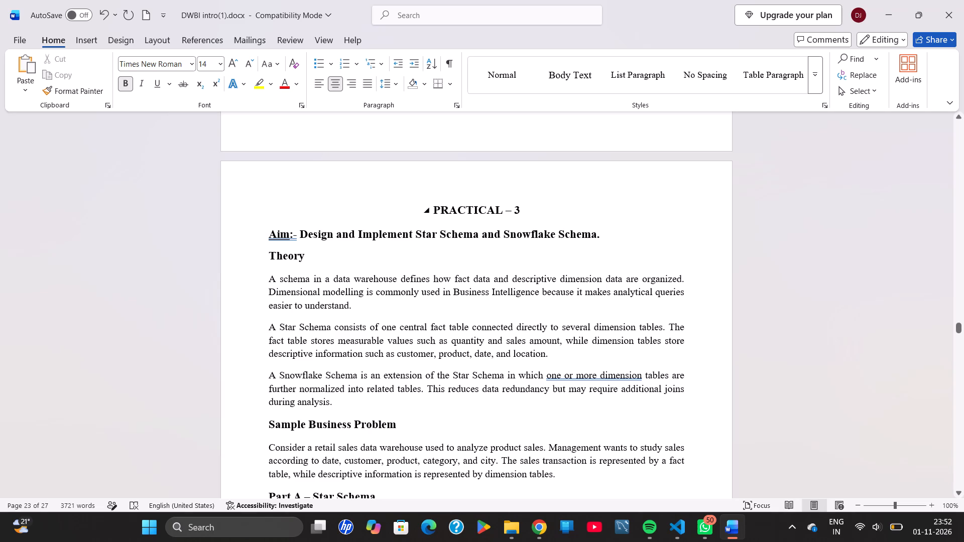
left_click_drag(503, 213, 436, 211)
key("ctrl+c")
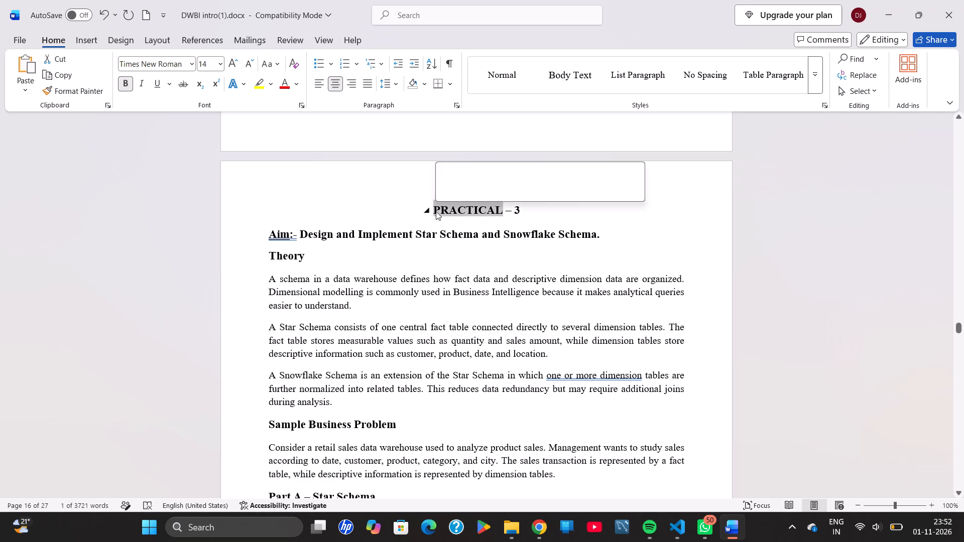
Copy the text "EXPERIMENT NO. " without the number from the Experiment No. 04 heading.
scroll(496, 292, "down", 14)
scroll(496, 292, "up", 4)
scroll(496, 292, "down", 2)
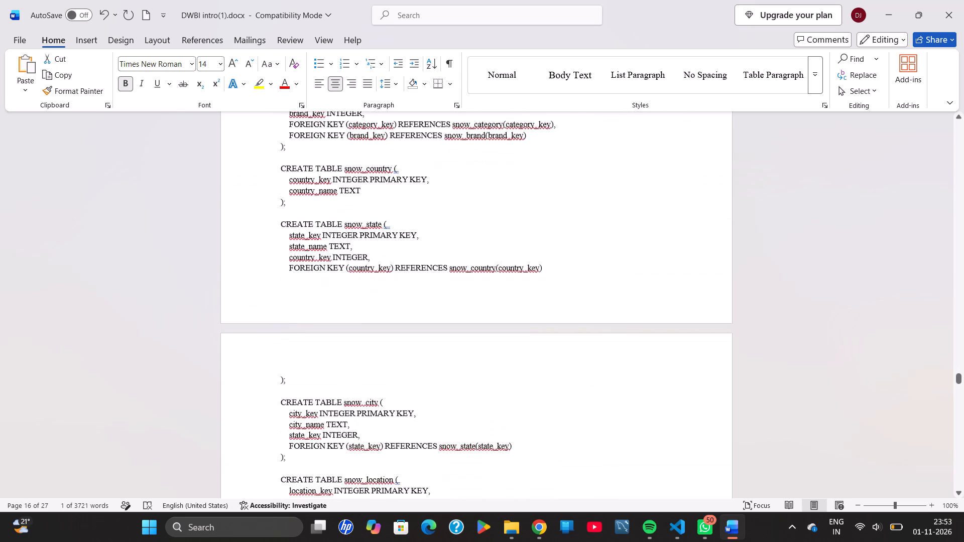
scroll(496, 292, "down", 4)
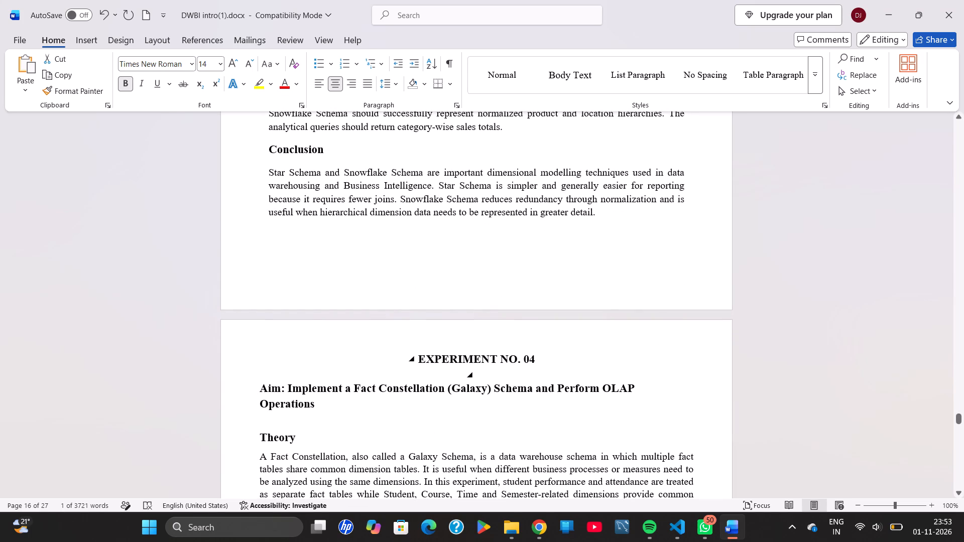
left_click_drag(522, 357, 455, 359)
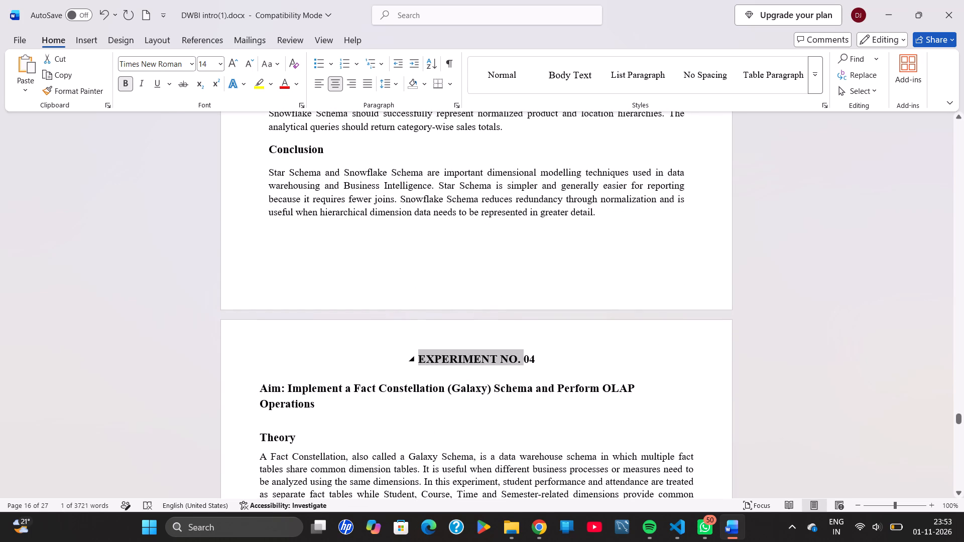
left_click_drag(455, 359, 450, 360)
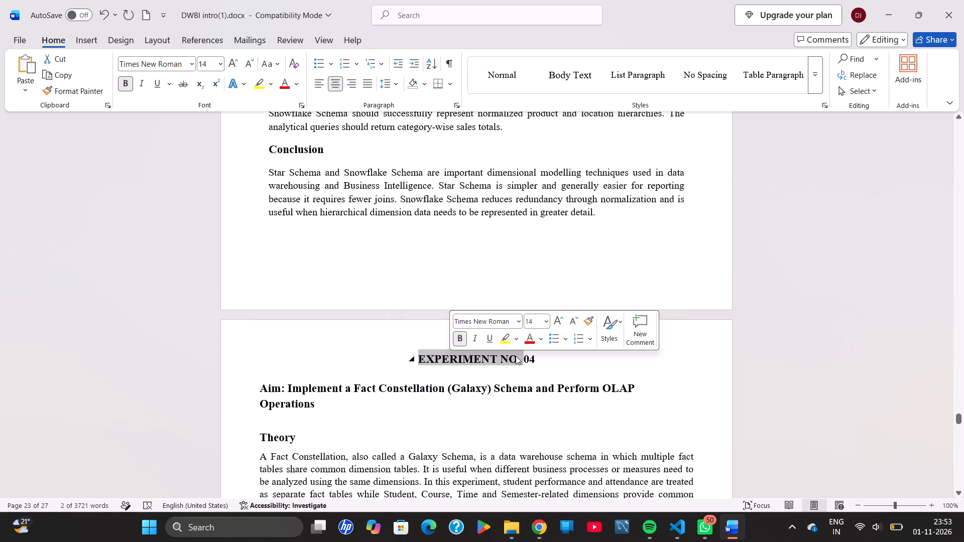
left_click(529, 353)
left_click_drag(528, 359, 430, 360)
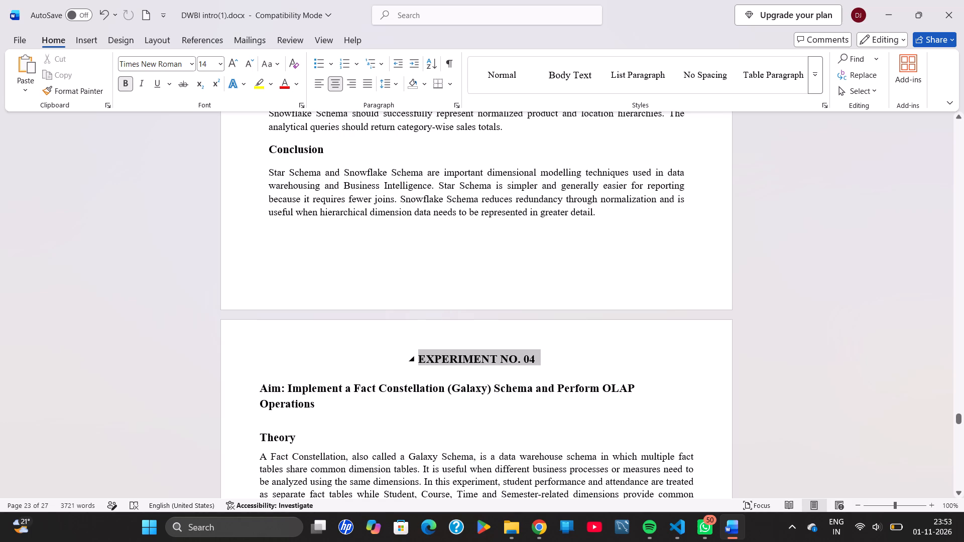
left_click_drag(430, 360, 507, 356)
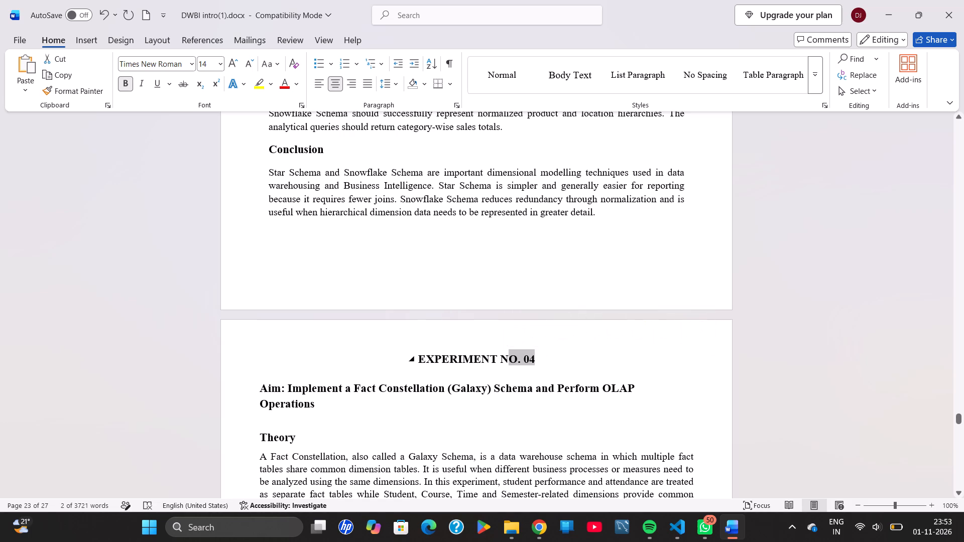
left_click(419, 358)
key("ctrl+shift+Right")
key("ctrl+shift+Right")
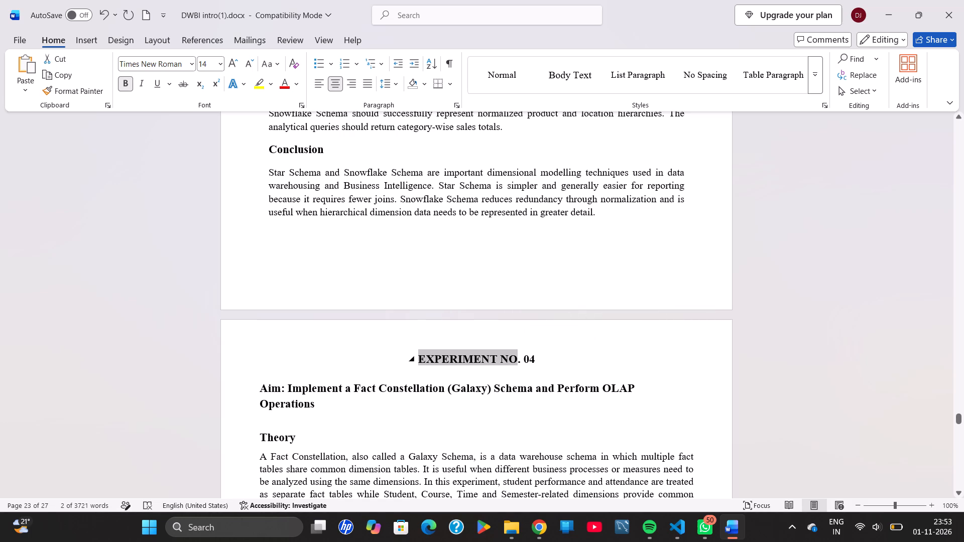
key("ctrl+shift+Right")
key("ctrl+shift+Right")
key("ctrl+shift+Left")
key("ctrl+shift+Left")
key("ctrl+shift+Right")
key("ctrl+shift+Left")
key("ctrl+shift+Left")
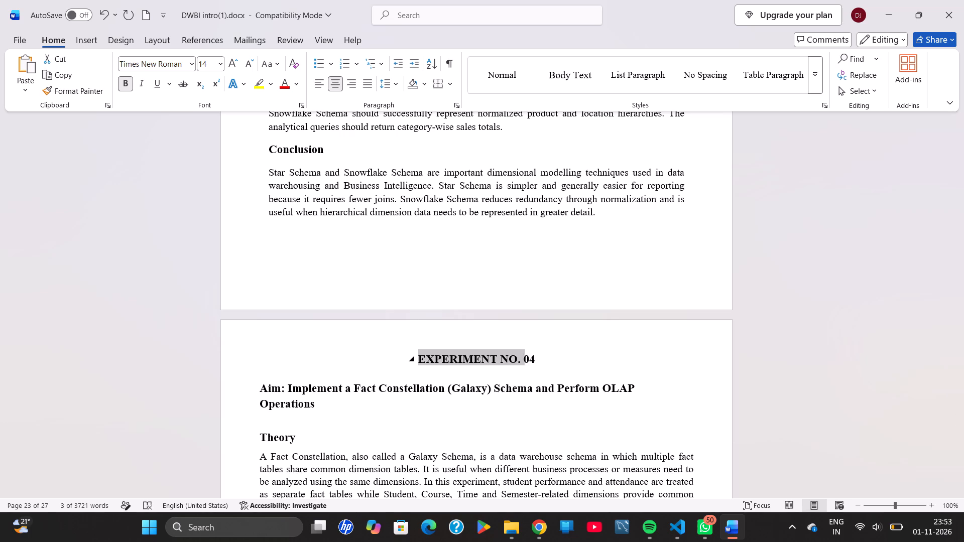
key("ctrl+c")
left_click(579, 357)
Replace "PRACTICAL –" in the Practical 3 heading with the copied text and add a leading zero, giving "EXPERIMENT NO. 03".
scroll(579, 357, "up", 7)
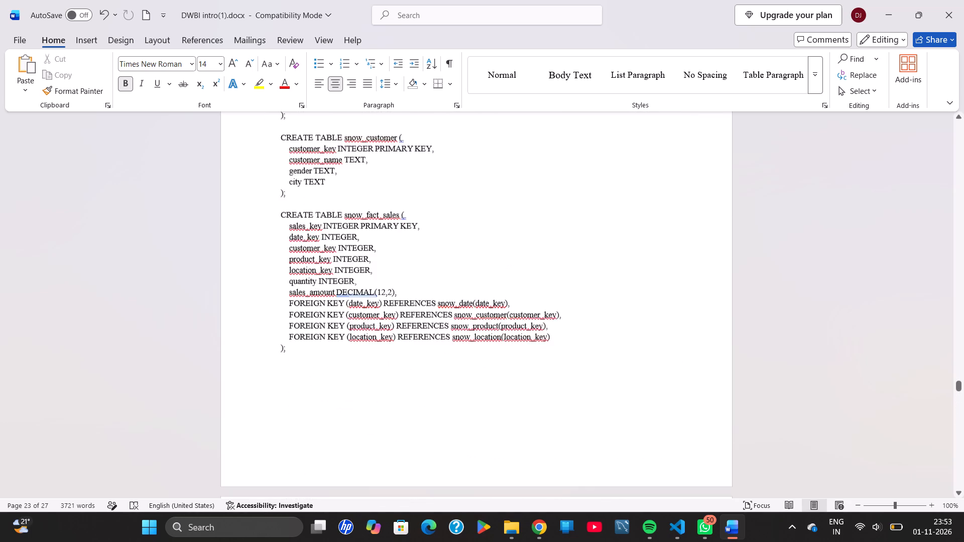
scroll(579, 357, "up", 8)
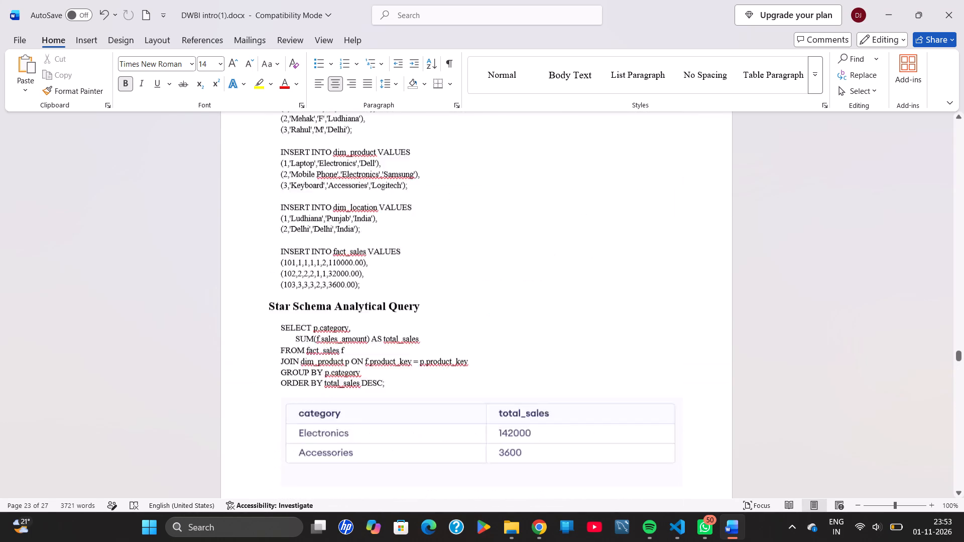
scroll(579, 357, "up", 7)
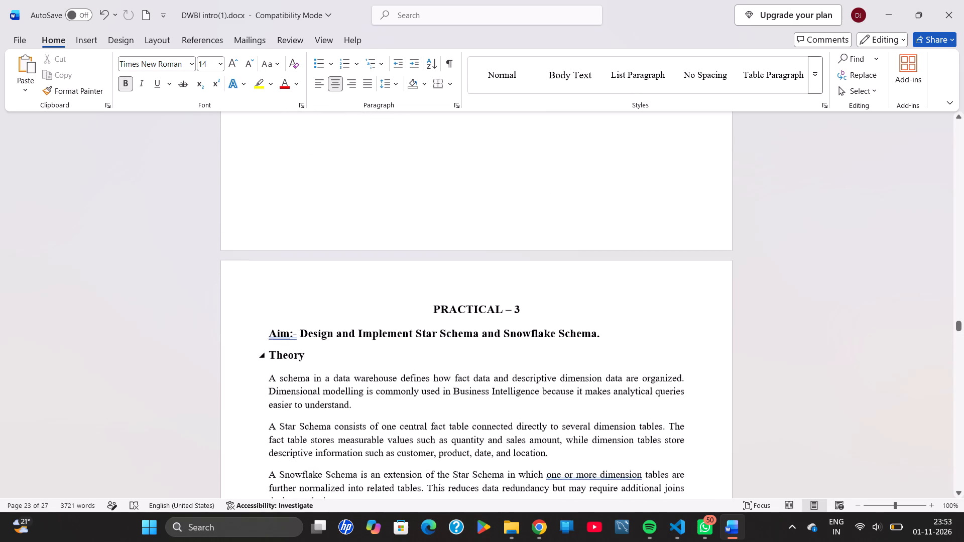
left_click_drag(514, 312, 469, 314)
key("ctrl+v")
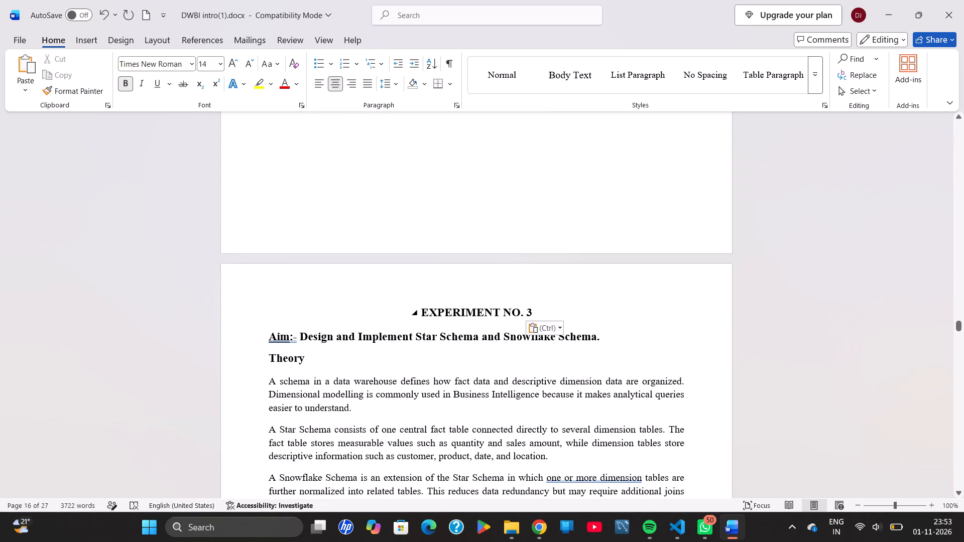
key("0")
Copy "EXPERIMENT NO. 0" from the Experiment No. 03 heading, leaving out the final digit.
key("ctrl+shift+Left")
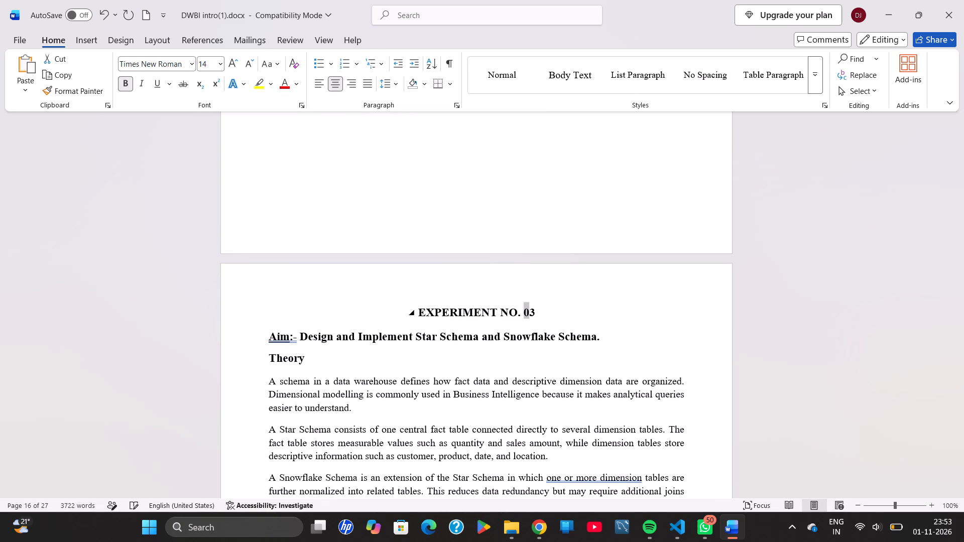
key("ctrl+shift+Left")
key("ctrl+shift+Left")
key("ctrl+shift+Left")
key("ctrl+shift+Left")
key("ctrl+shift+Right")
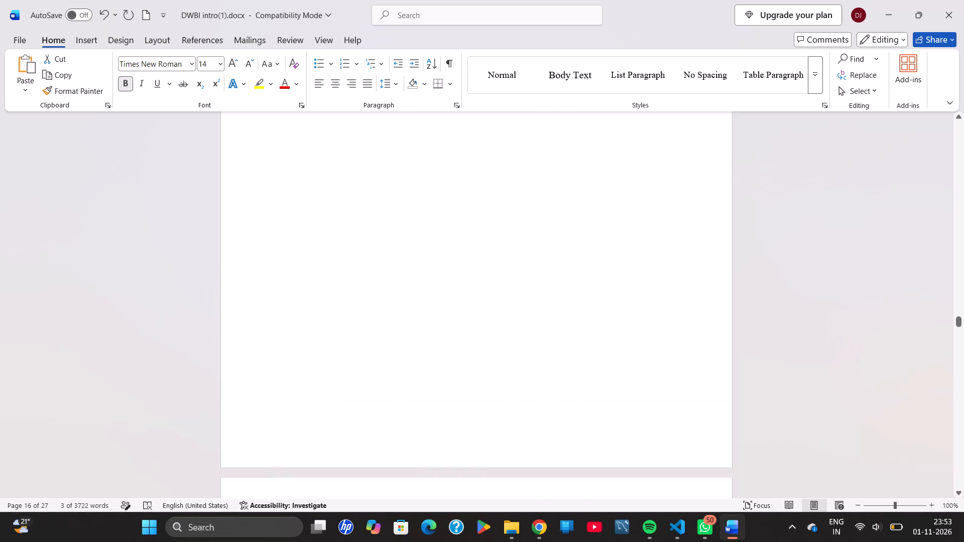
key("ctrl+c")
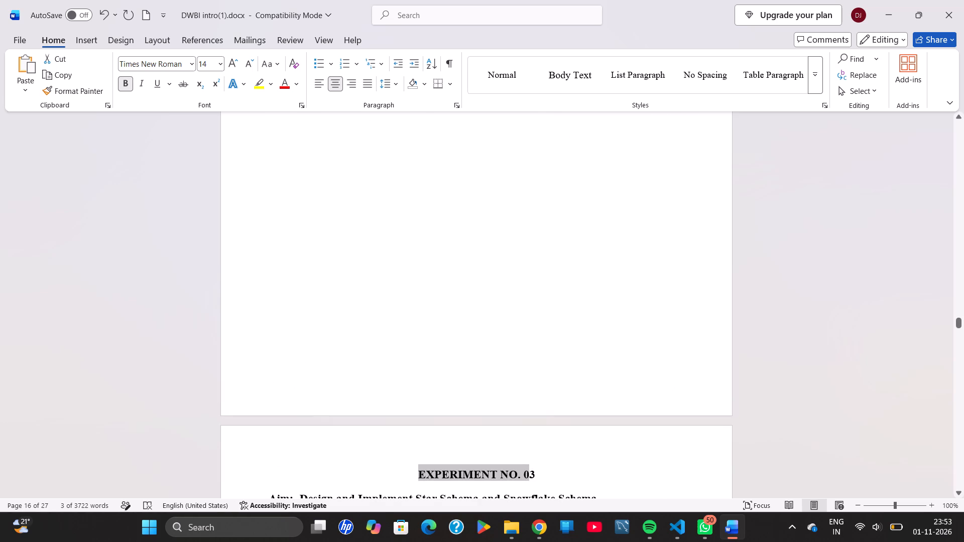
left_click(499, 315)
Replace "PRACTICAL –" in the Practical 2 heading with the copied text so it reads "EXPERIMENT NO. 02".
scroll(499, 315, "down", 1)
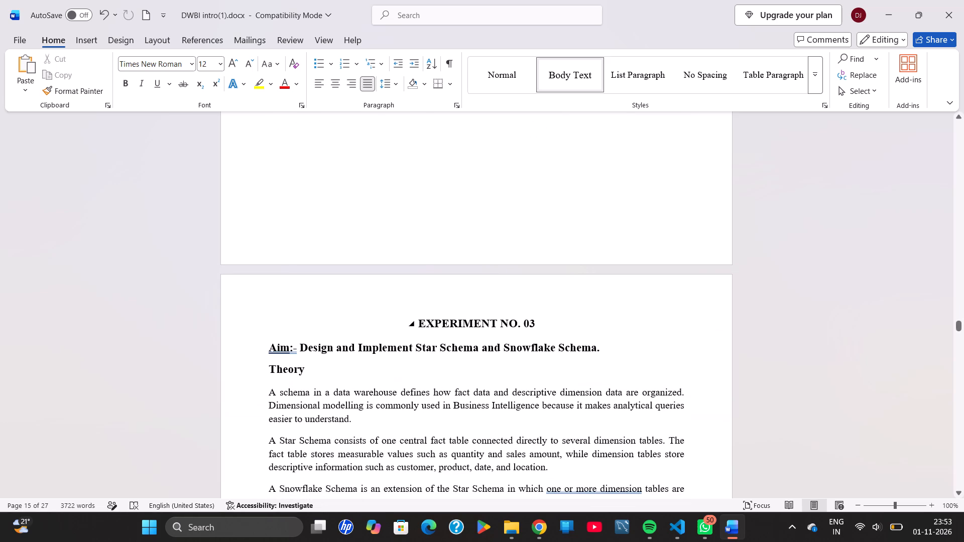
scroll(499, 315, "up", 3)
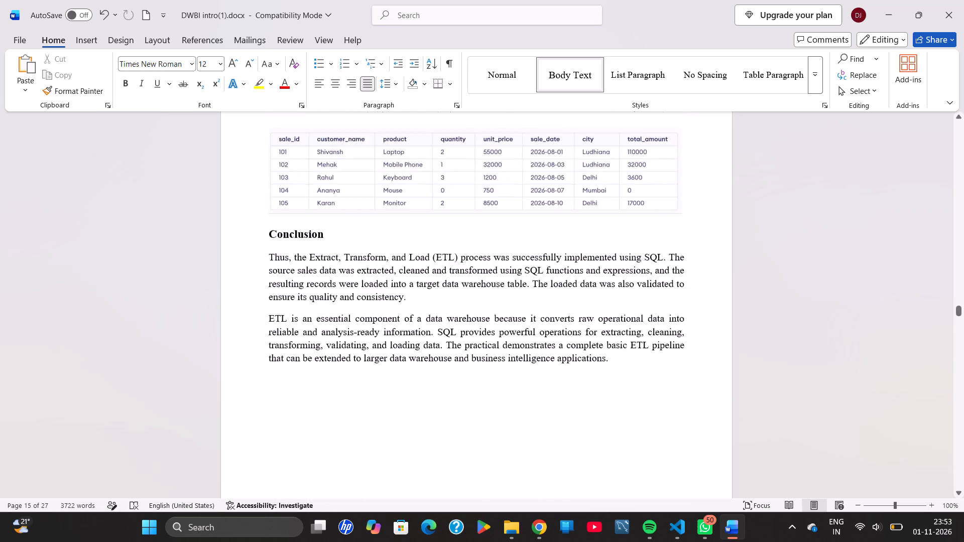
scroll(499, 315, "up", 7)
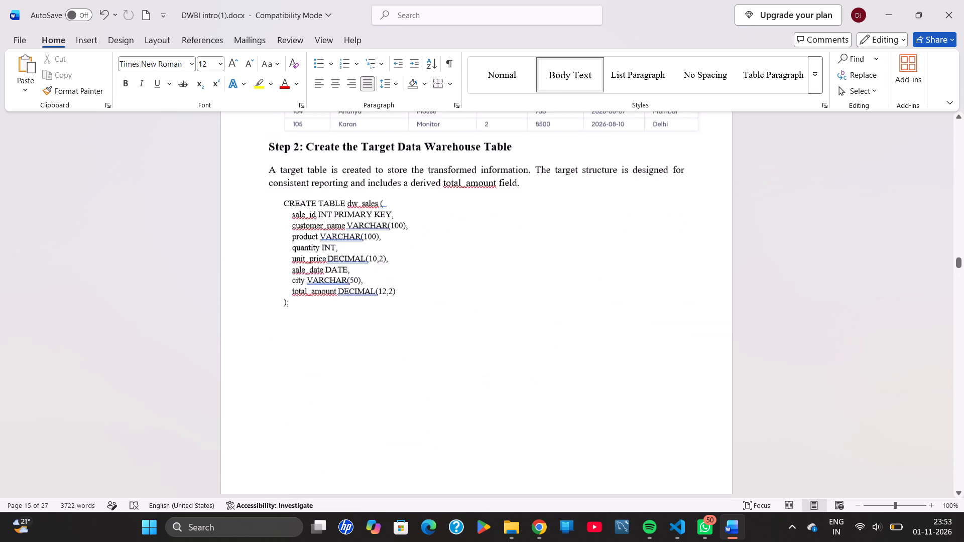
scroll(499, 315, "up", 3)
scroll(499, 315, "down", 3)
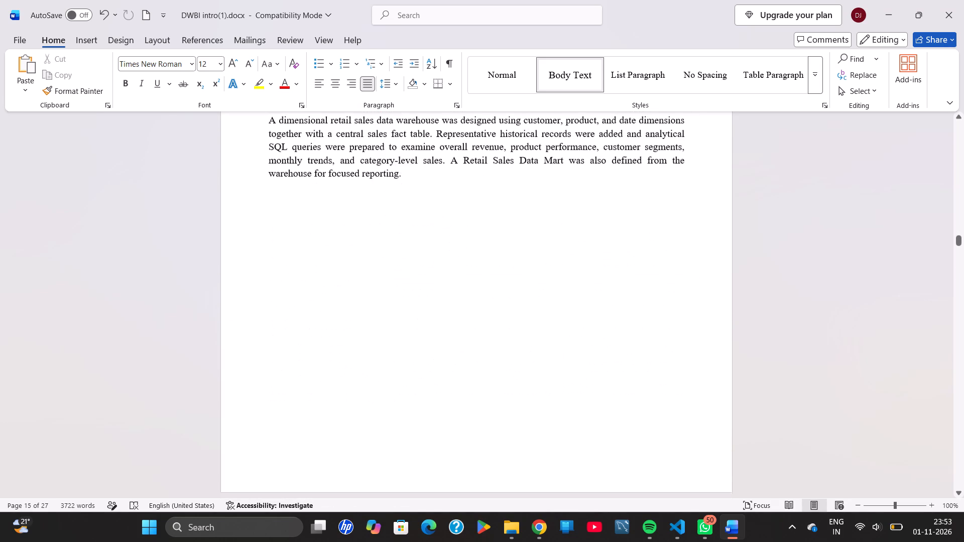
scroll(499, 315, "down", 2)
left_click(515, 349)
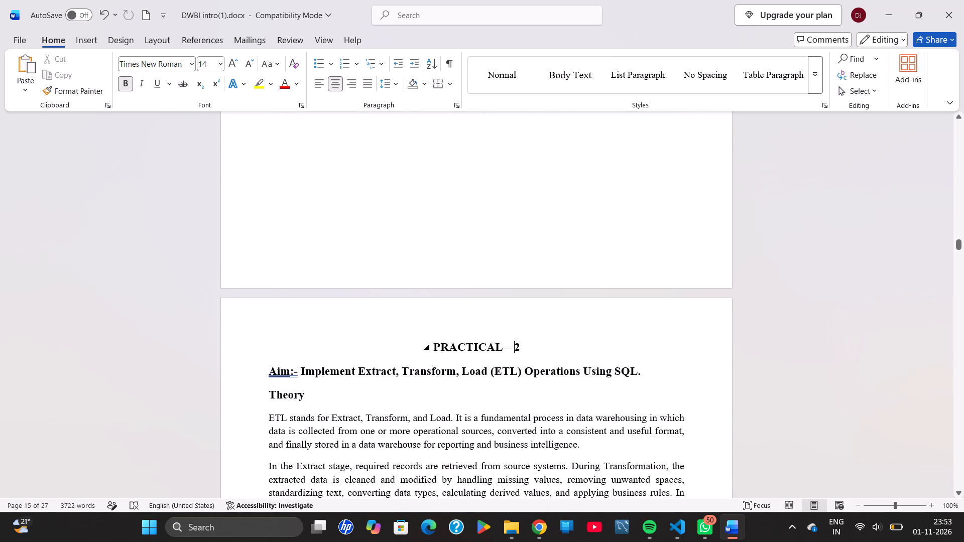
key("ctrl+Left")
key("ctrl+Left")
key("ctrl+Right")
key("ctrl+Right")
key("ctrl+shift+Left")
key("ctrl+shift+Left")
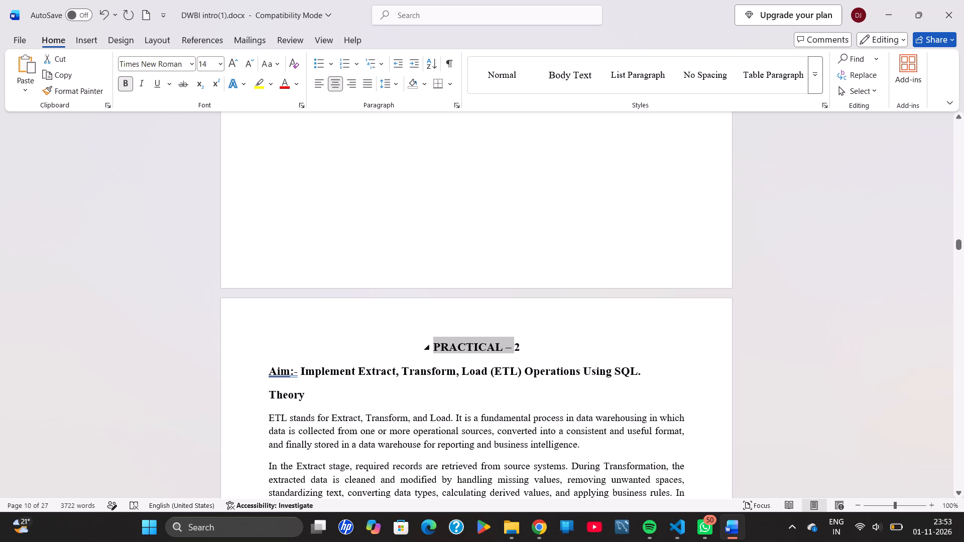
key("ctrl+v")
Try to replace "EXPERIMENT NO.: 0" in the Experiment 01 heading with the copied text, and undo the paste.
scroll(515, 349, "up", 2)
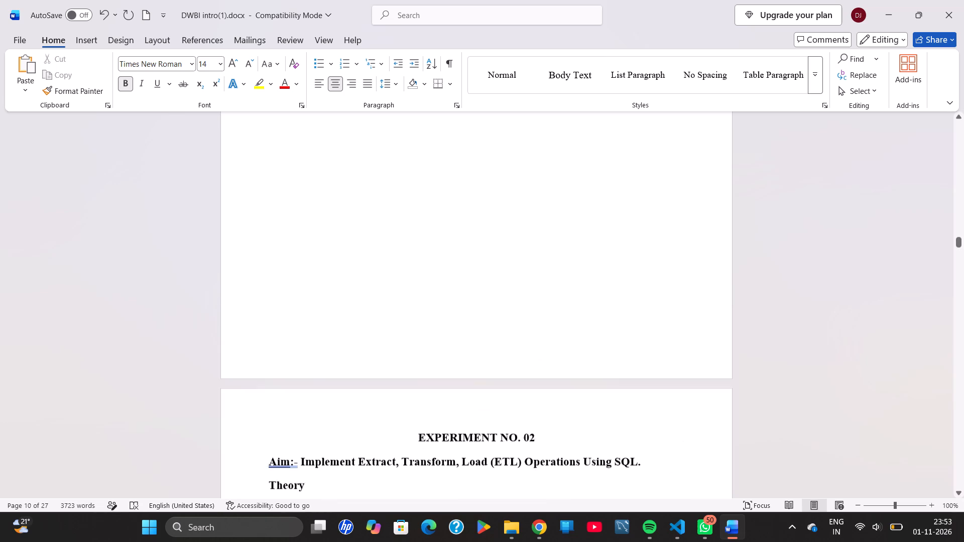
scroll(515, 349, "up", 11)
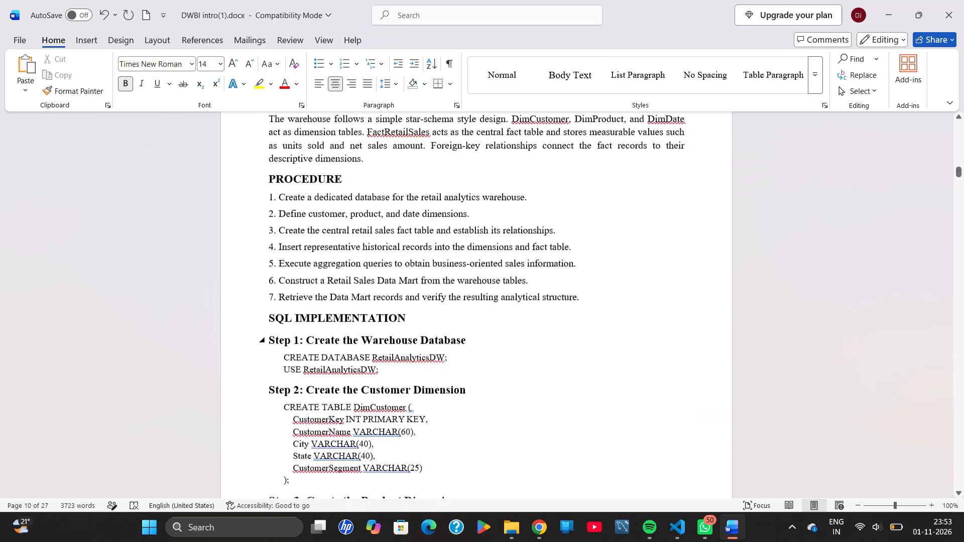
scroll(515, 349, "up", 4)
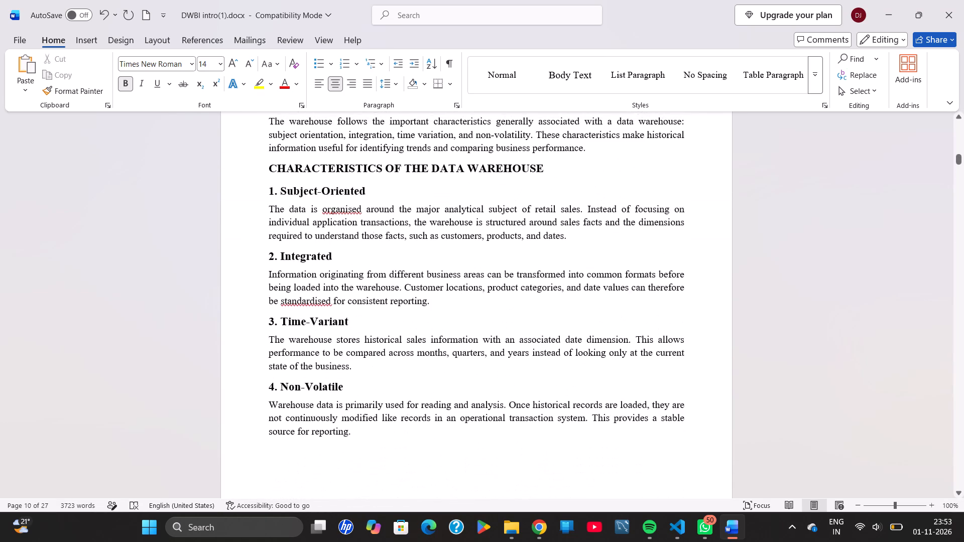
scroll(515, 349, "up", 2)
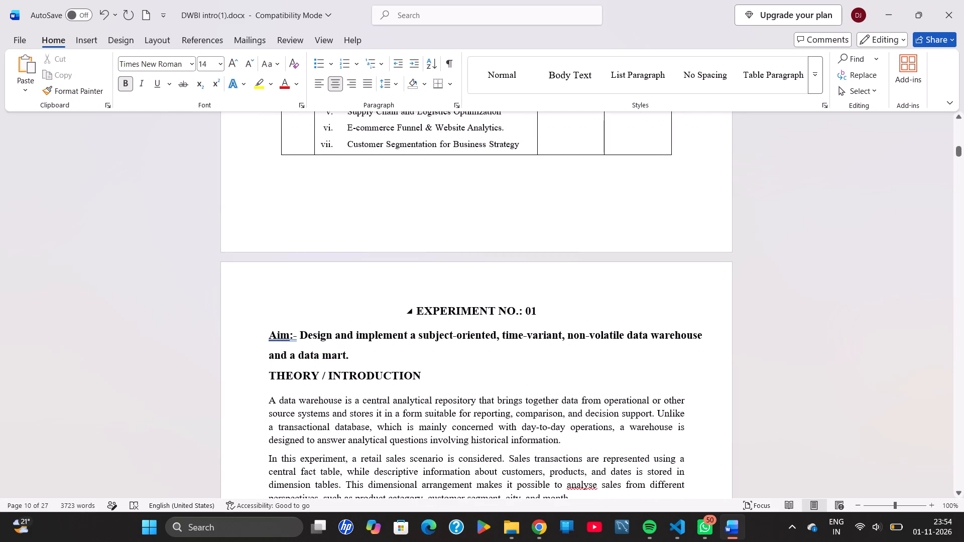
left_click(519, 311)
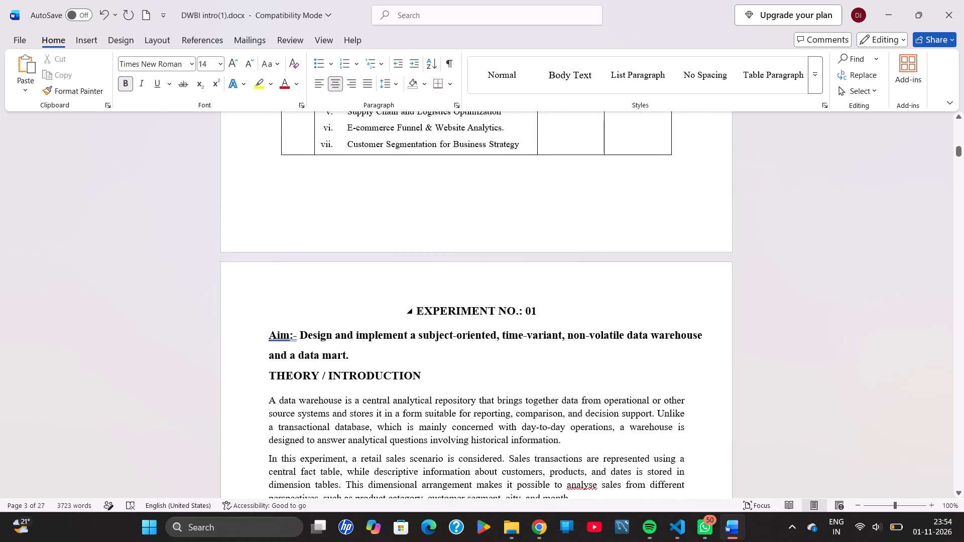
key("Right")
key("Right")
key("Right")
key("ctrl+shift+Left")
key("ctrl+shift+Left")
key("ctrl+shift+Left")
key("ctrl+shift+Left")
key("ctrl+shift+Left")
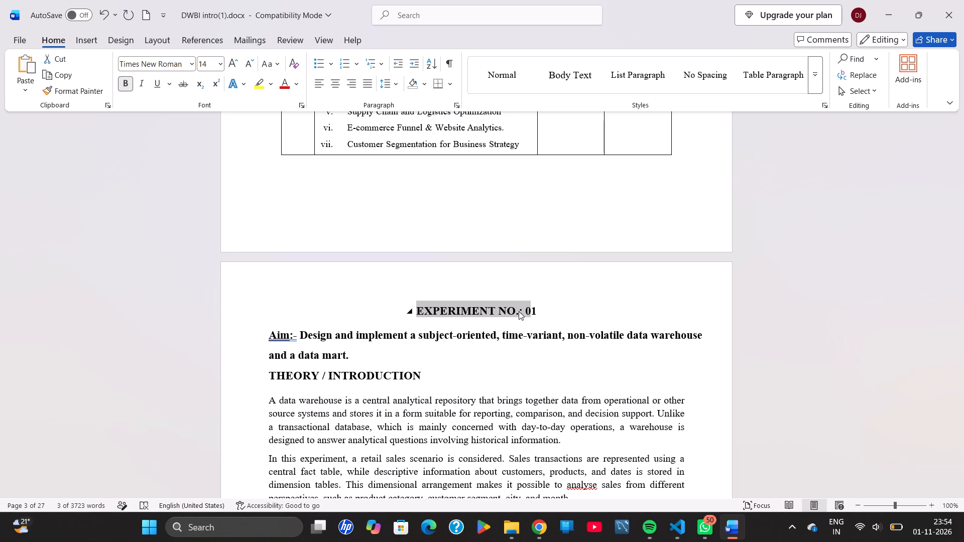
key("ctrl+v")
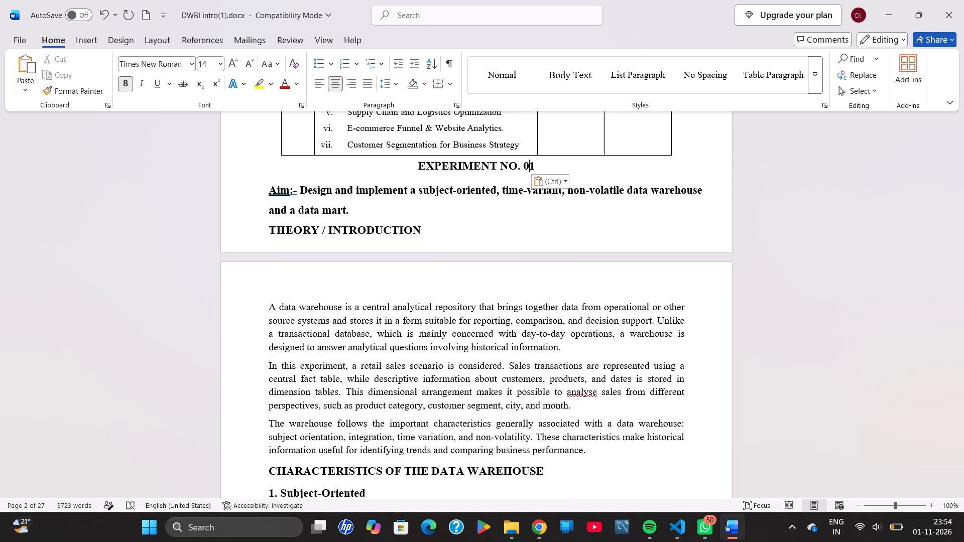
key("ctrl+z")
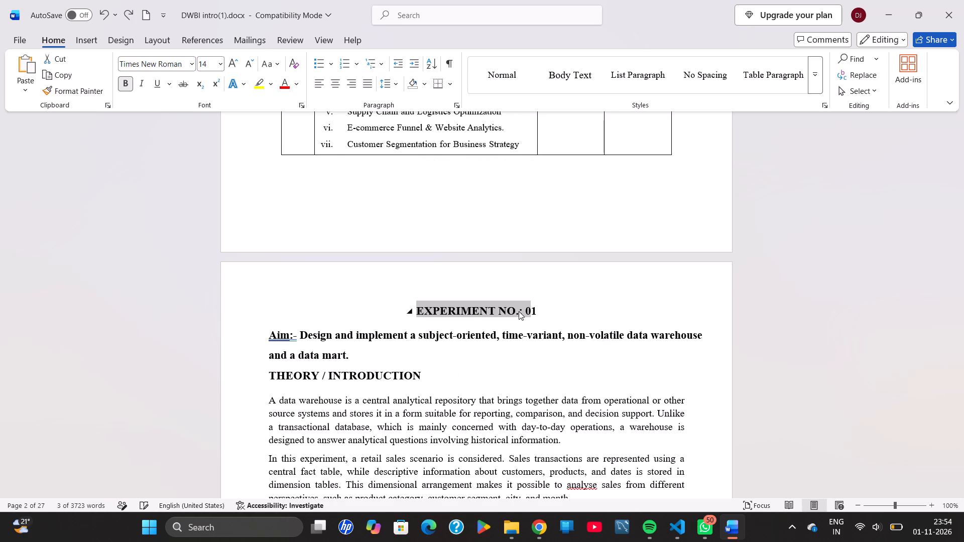
Replace "EXPERIMENT NO.:" in the first experiment's heading with the copied text and delete the extra zero, giving "EXPERIMENT NO. 01".
left_click(519, 311)
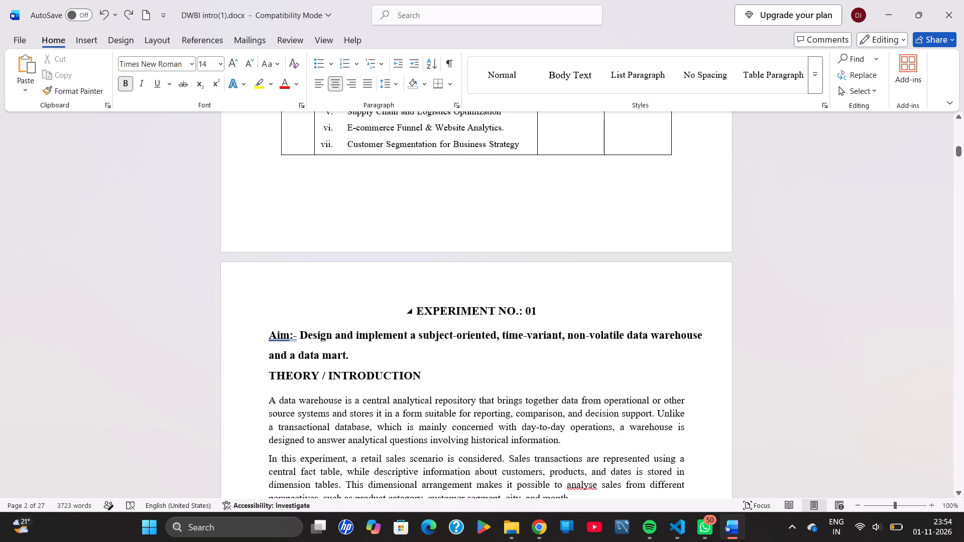
left_click(532, 312)
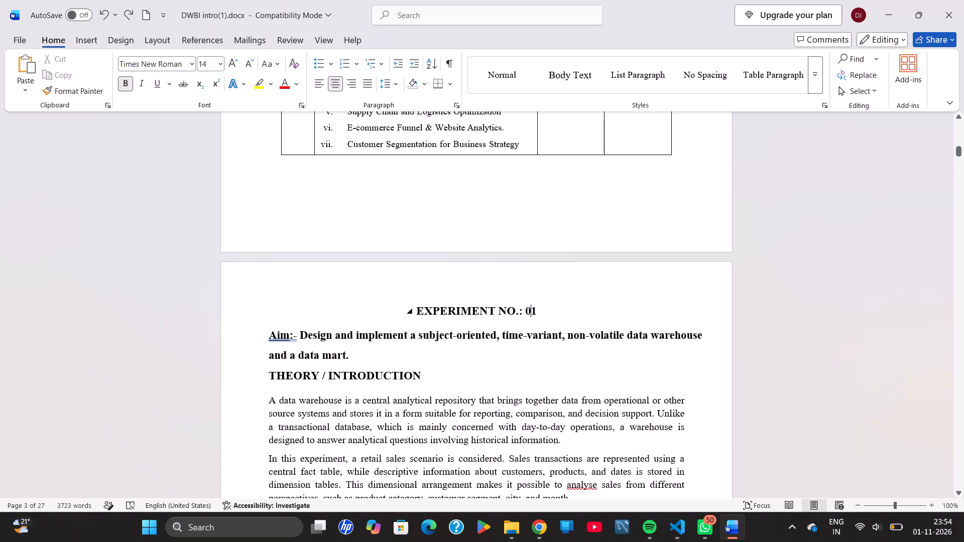
left_click(418, 308)
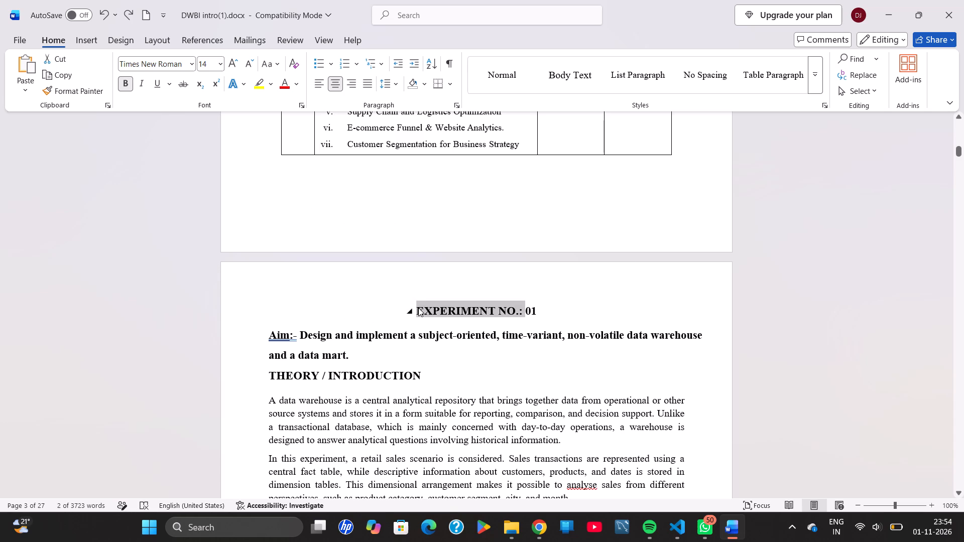
key("ctrl+v")
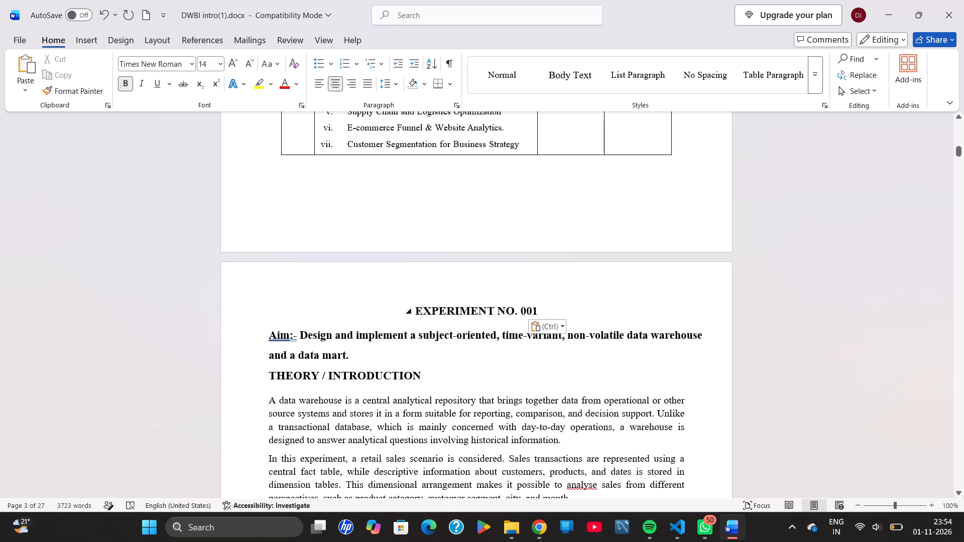
key("BackSpace")
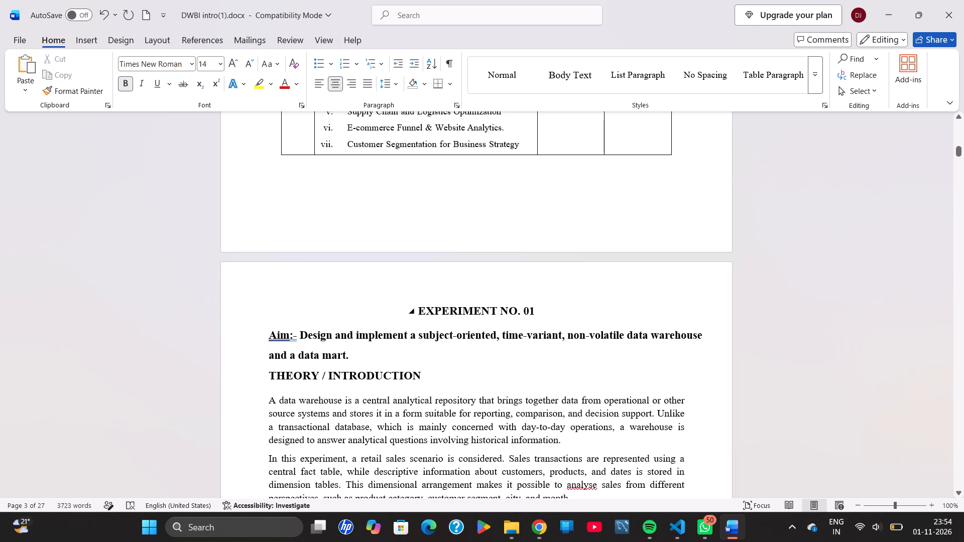
left_click(585, 304)
Review the Experiment No. 01 pages and the experiment index table before them.
scroll(805, 278, "down", 2)
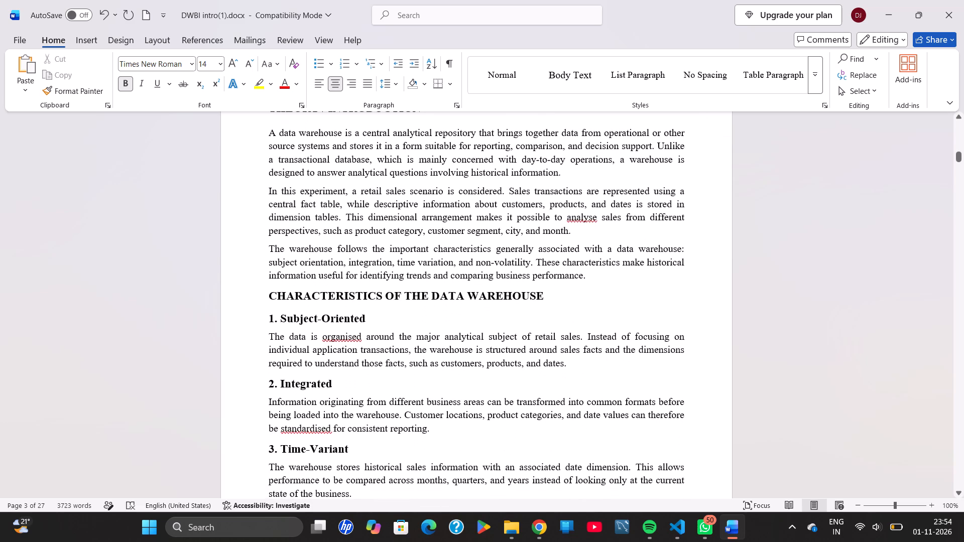
scroll(805, 278, "down", 1)
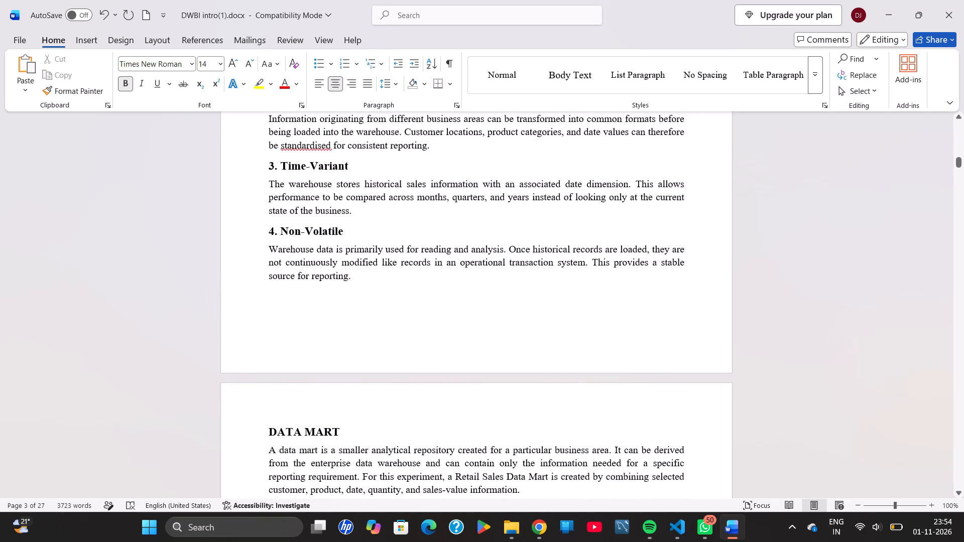
scroll(805, 278, "up", 8)
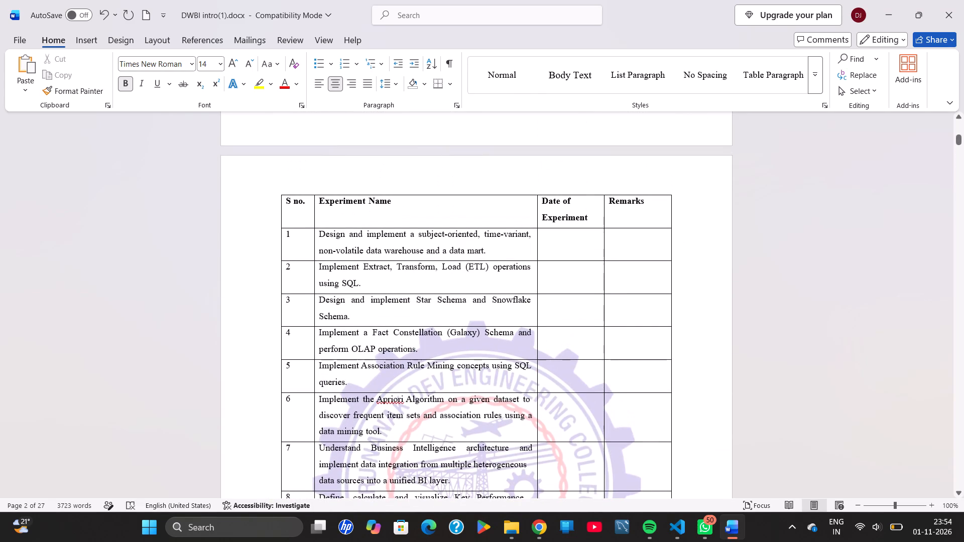
scroll(805, 278, "down", 2)
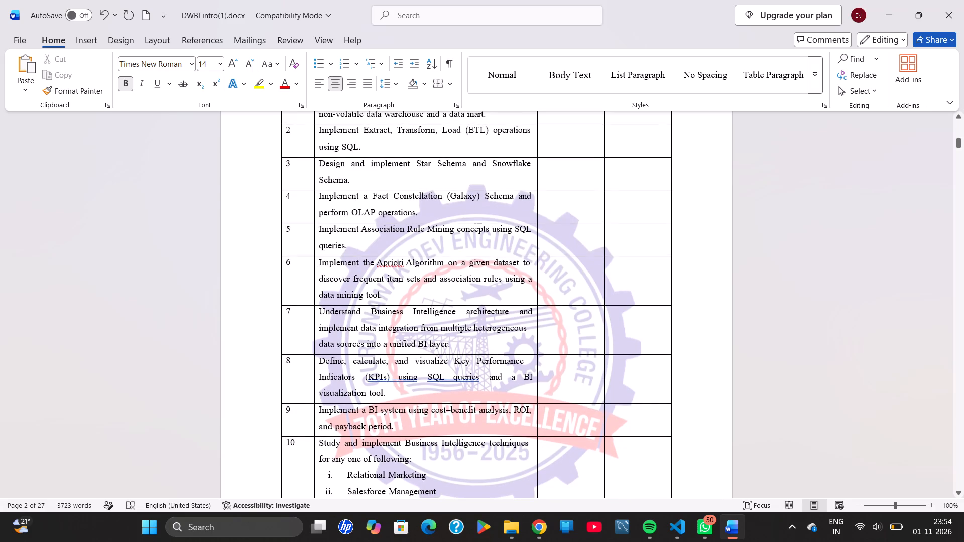
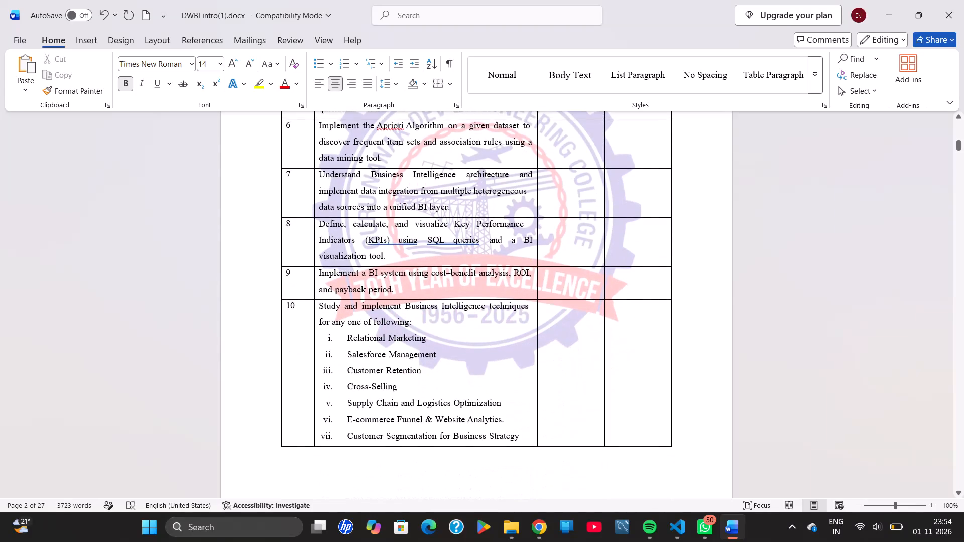
Review the experiment index table, the cover page and the Experiment No. 01 pages through the table-creation steps.
left_click(474, 308)
double_click(478, 324)
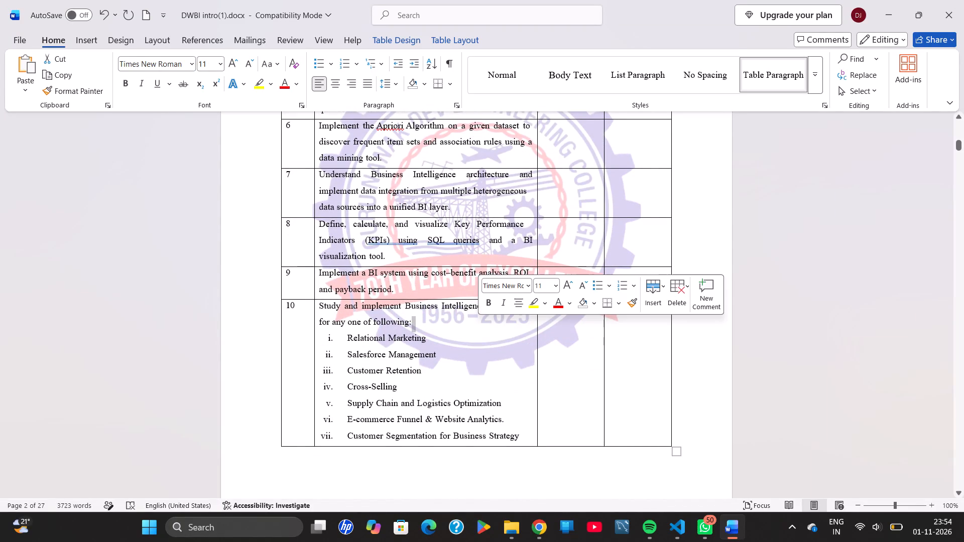
left_click(478, 324)
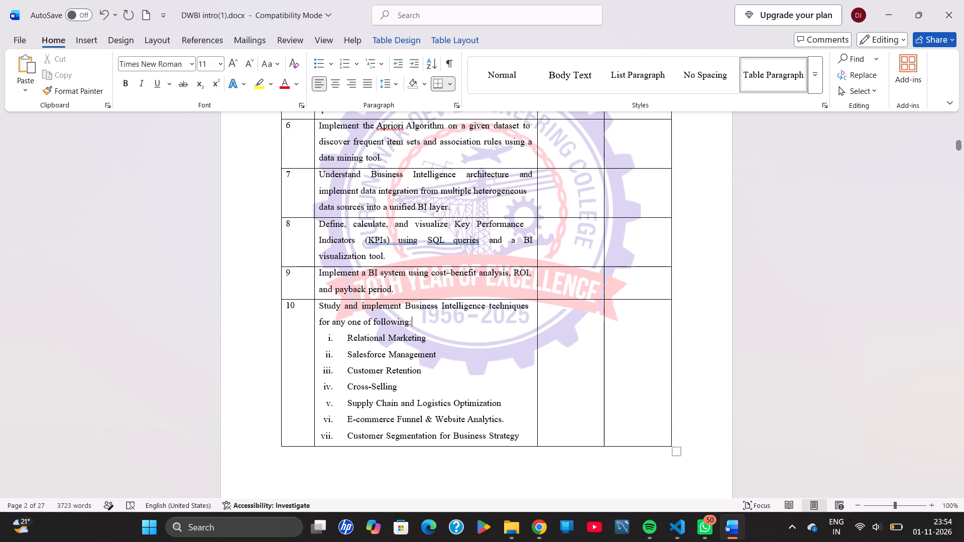
scroll(478, 324, "up", 3)
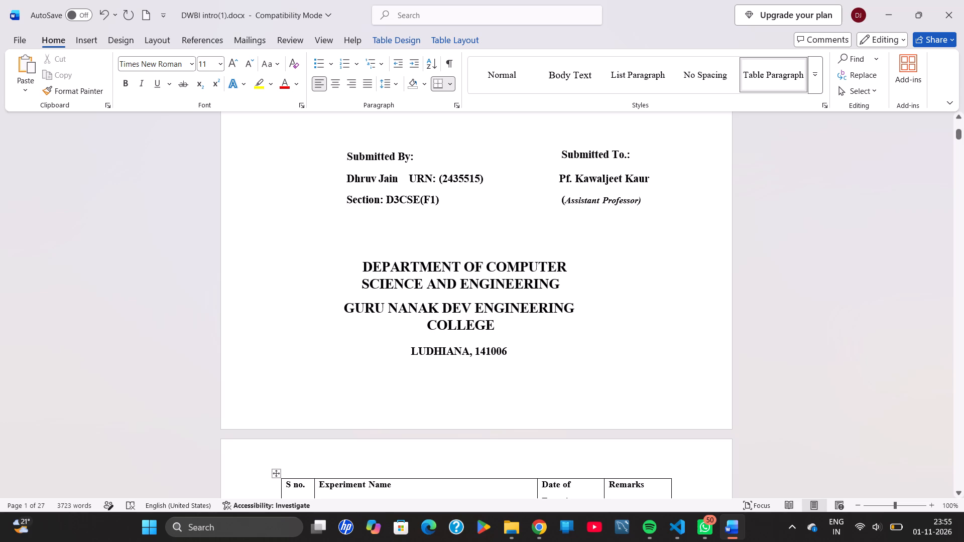
scroll(352, 276, "up", 2)
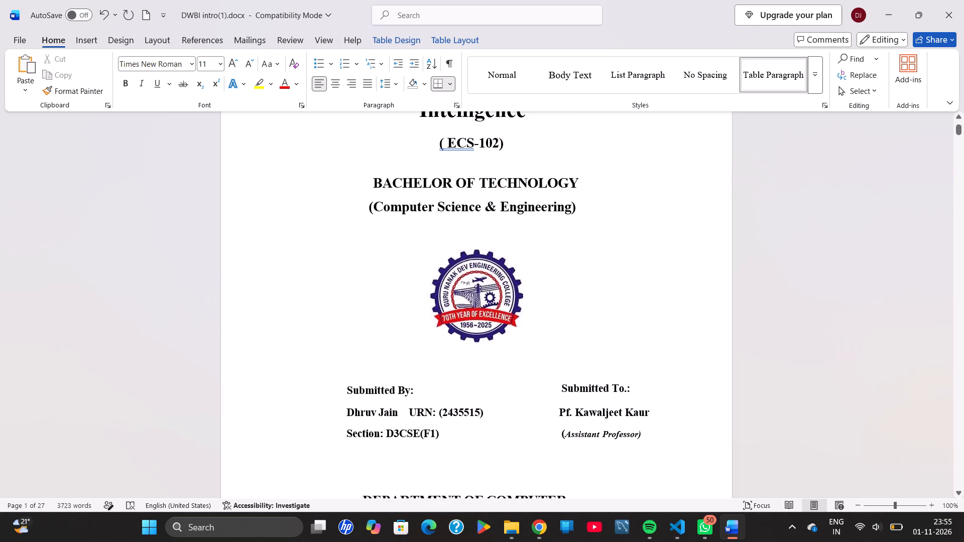
scroll(352, 276, "up", 1)
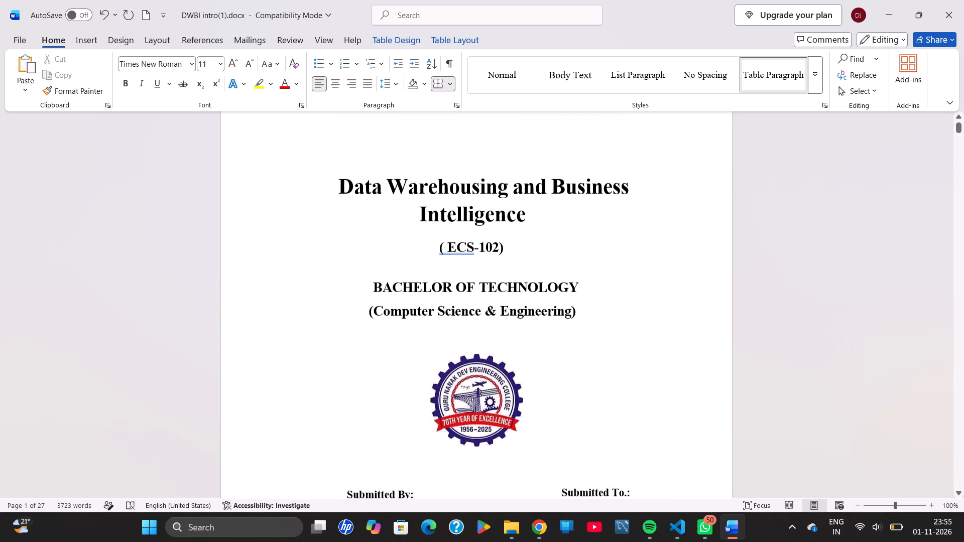
left_click(375, 291)
left_click(391, 306)
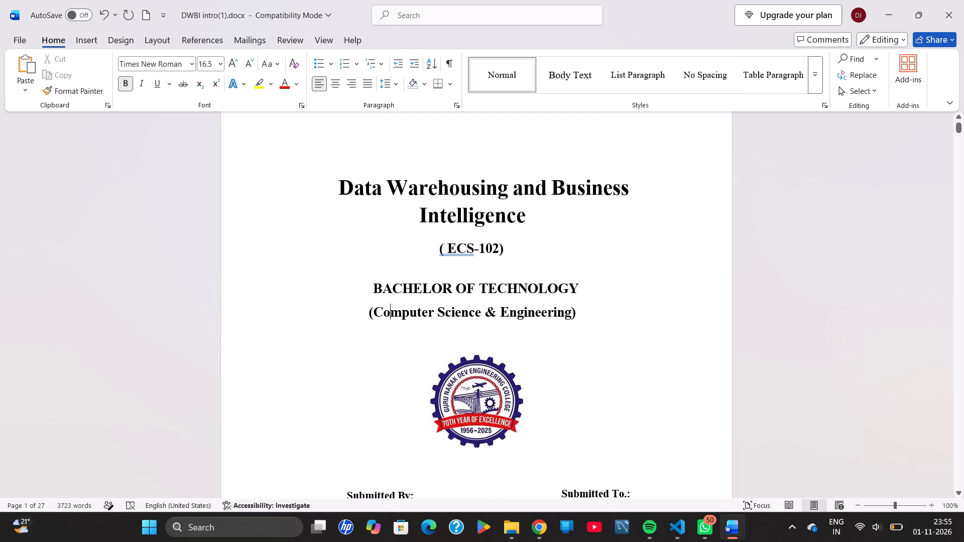
scroll(391, 306, "down", 1)
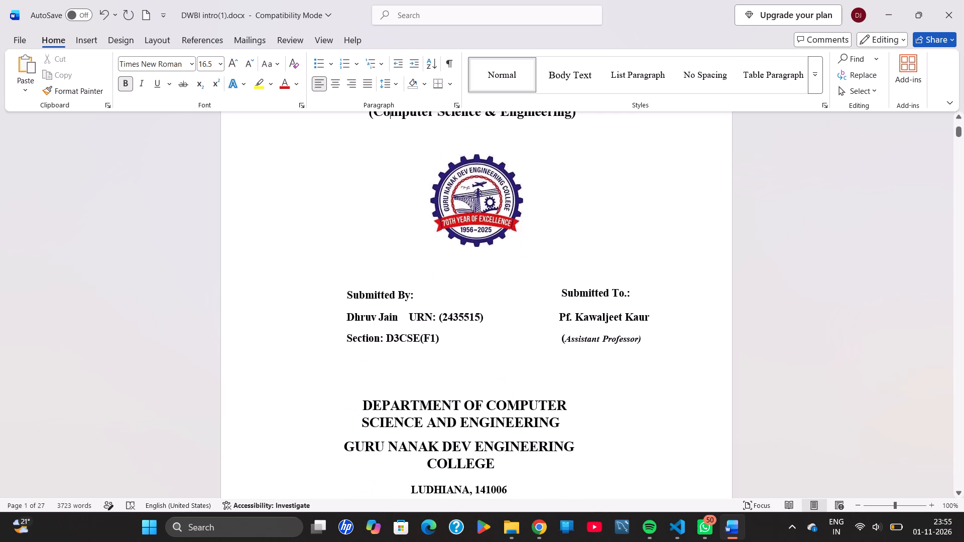
scroll(391, 306, "down", 2)
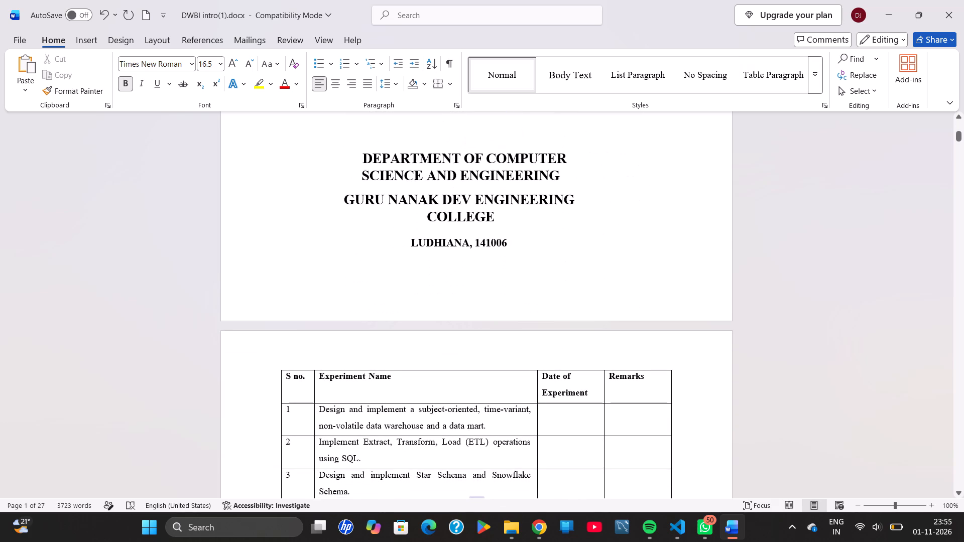
scroll(391, 306, "down", 2)
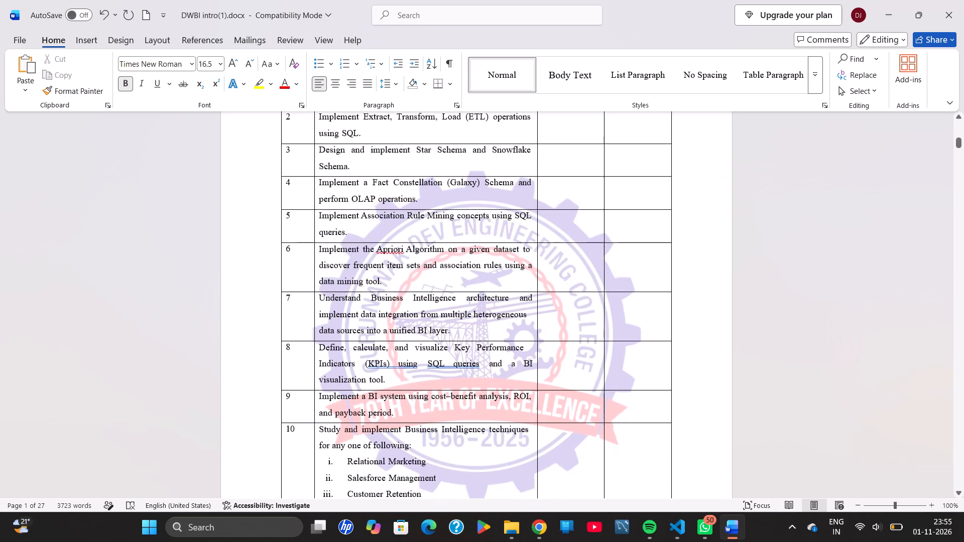
scroll(391, 306, "down", 3)
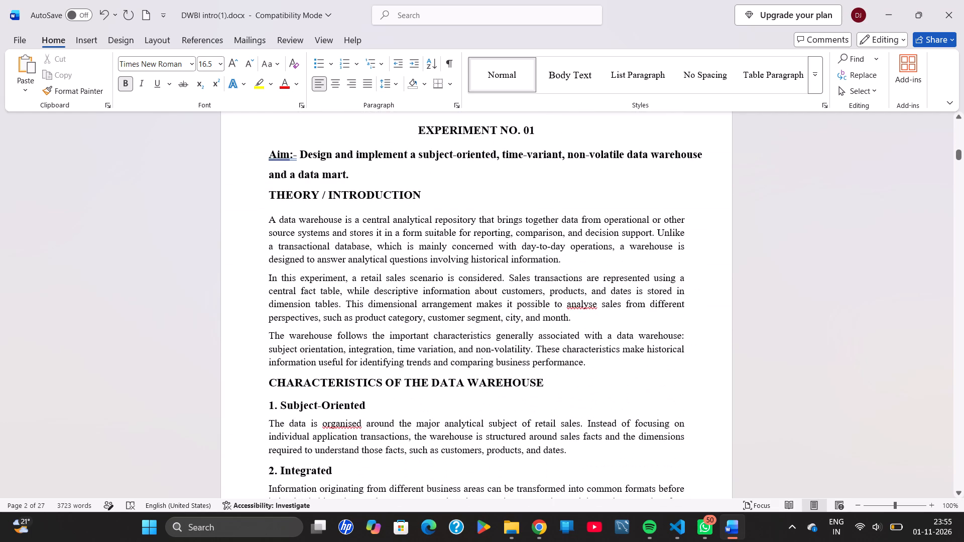
scroll(391, 306, "down", 5)
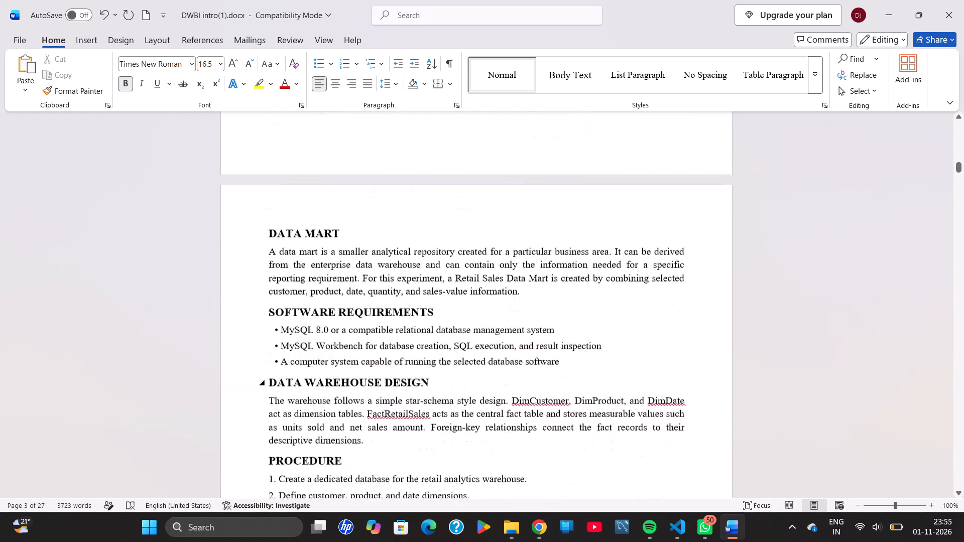
scroll(391, 306, "down", 4)
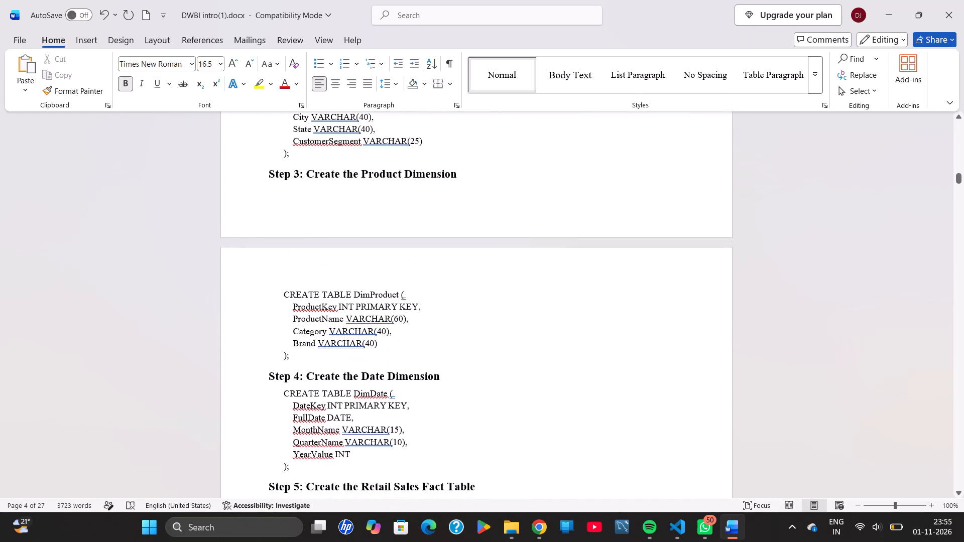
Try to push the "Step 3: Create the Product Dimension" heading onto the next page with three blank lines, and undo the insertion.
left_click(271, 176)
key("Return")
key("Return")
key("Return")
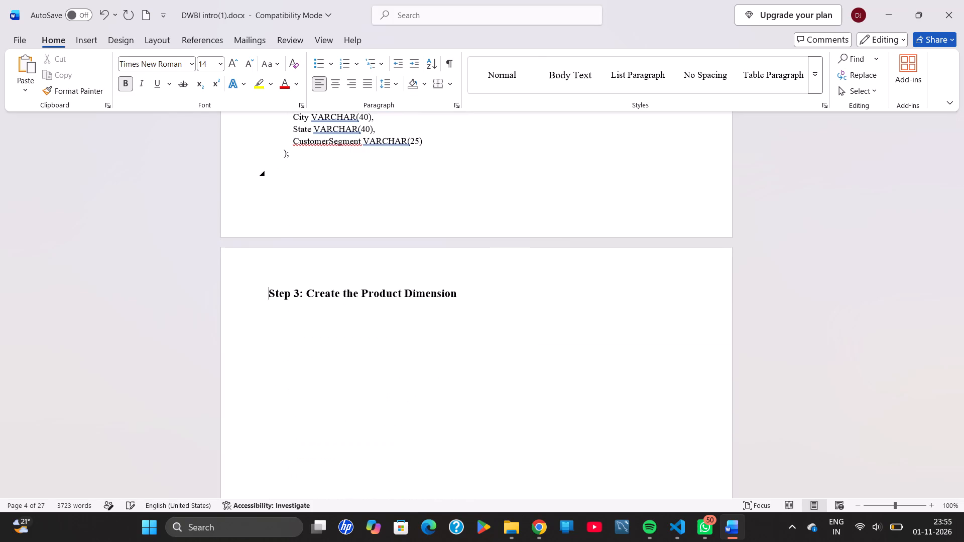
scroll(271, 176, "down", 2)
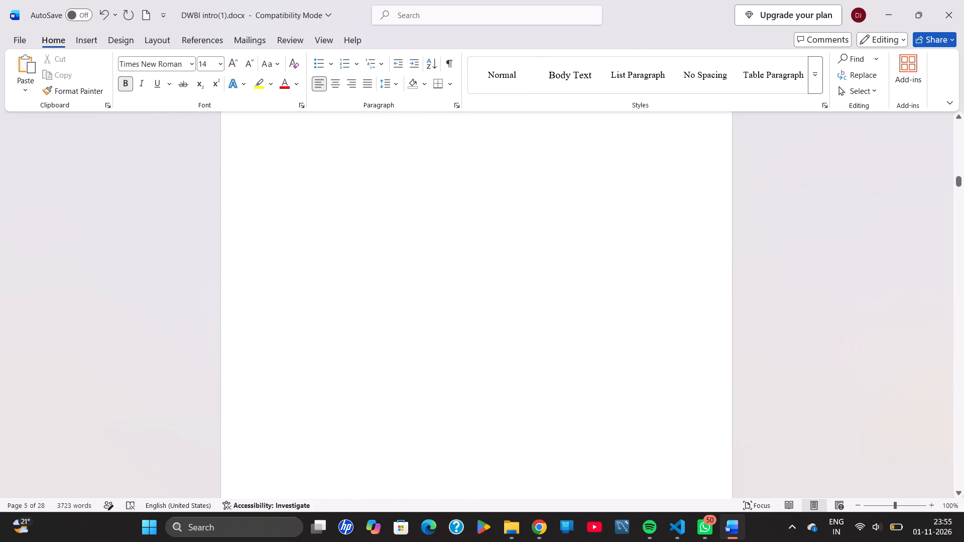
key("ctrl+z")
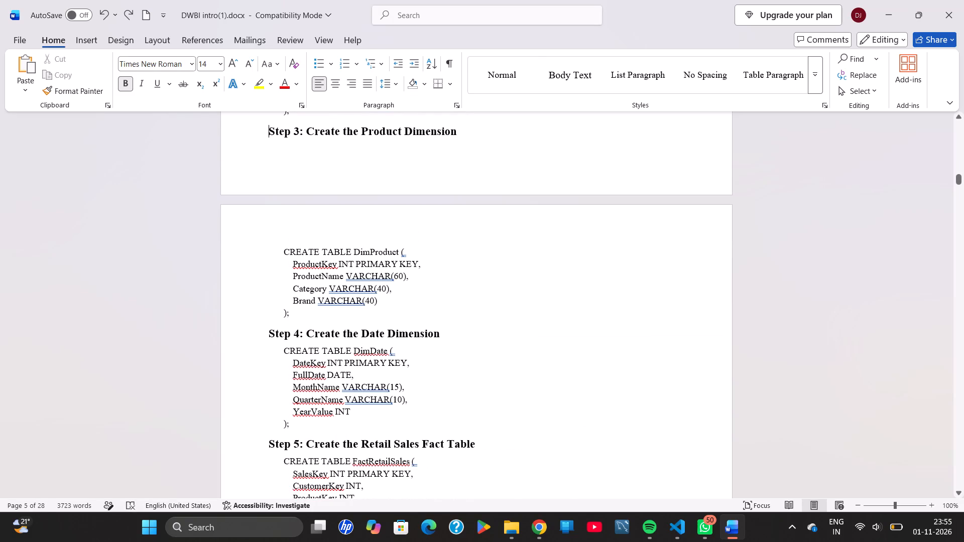
Print the whole document with Microsoft Print to PDF.
scroll(271, 176, "down", 2)
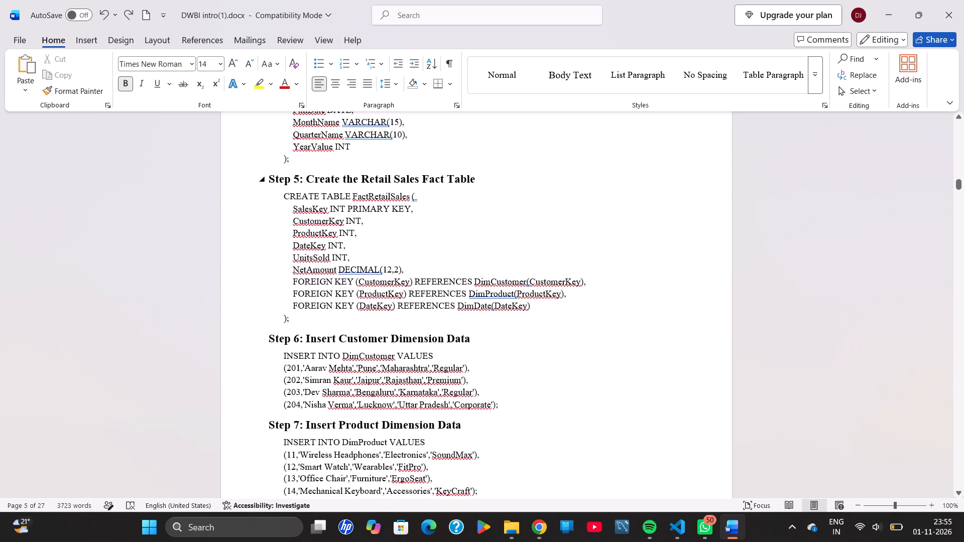
scroll(271, 176, "down", 2)
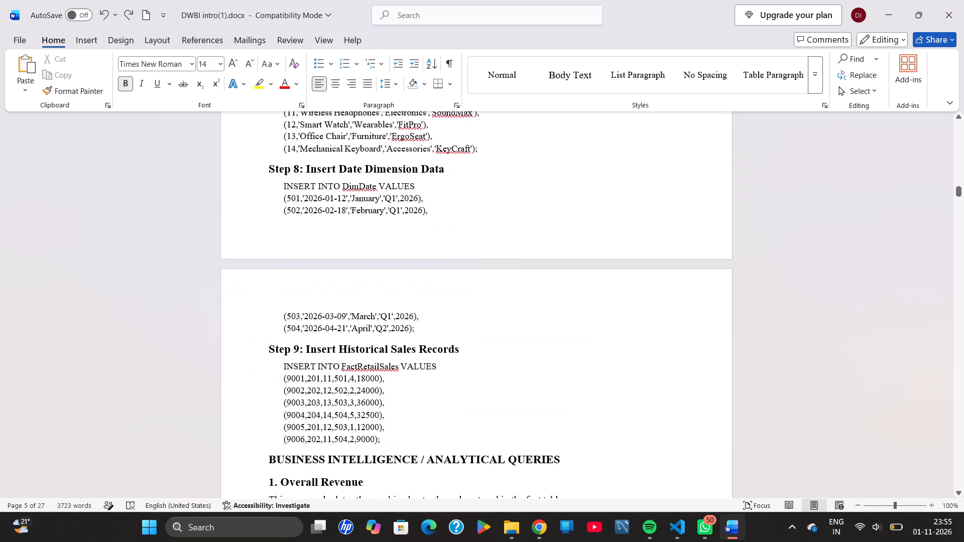
scroll(271, 176, "down", 3)
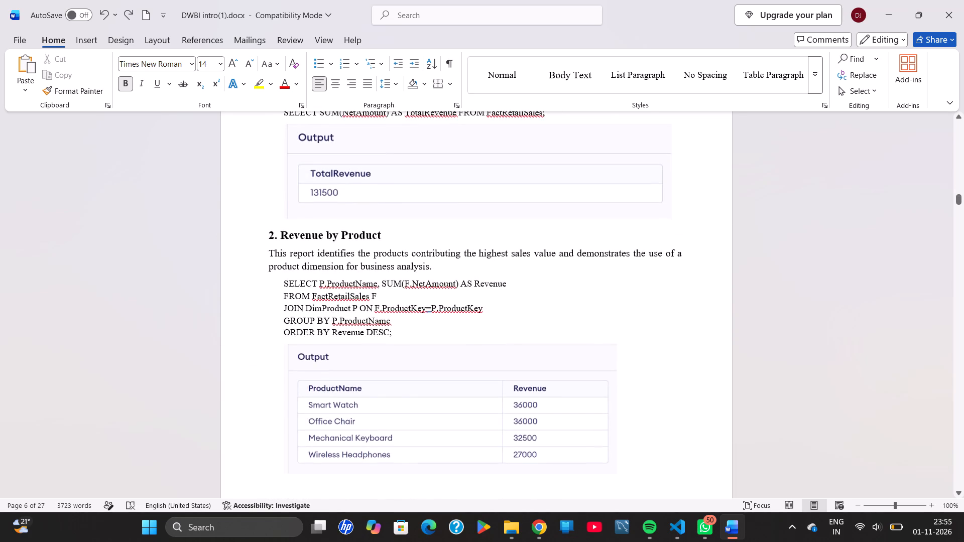
scroll(271, 176, "up", 1)
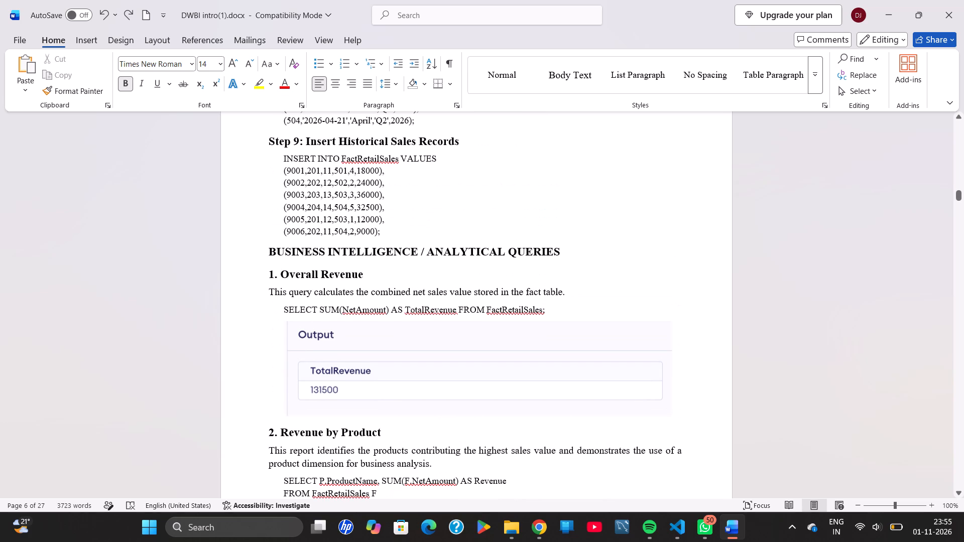
key("ctrl+p")
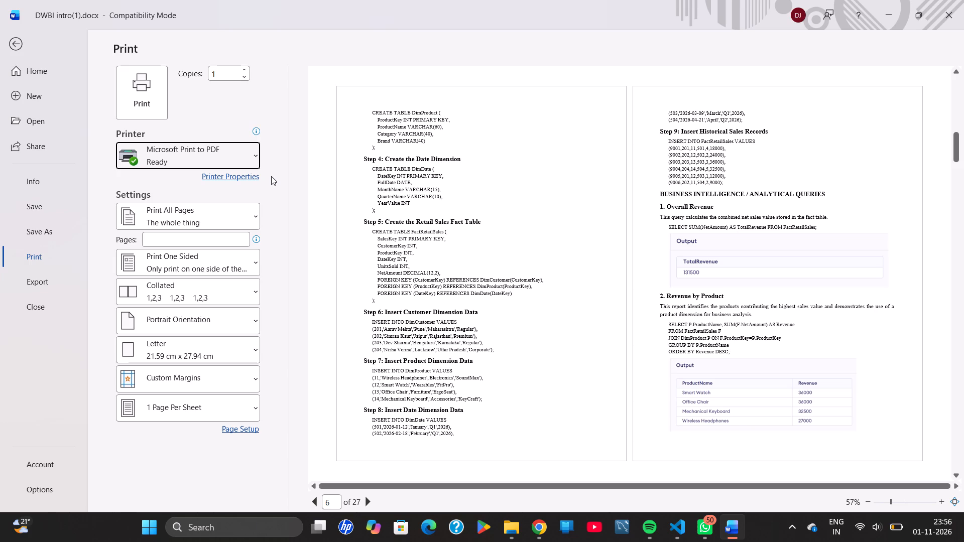
left_click(139, 75)
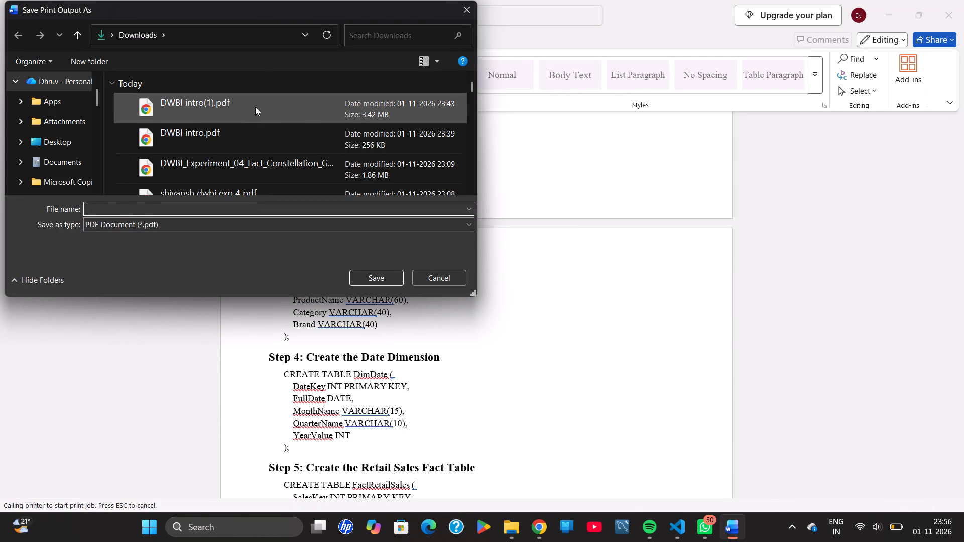
Save the PDF output in Downloads as "DWBI 1-4 exp.pdf", basing the name on the existing "DWBI intro(1).pdf".
left_click(255, 107)
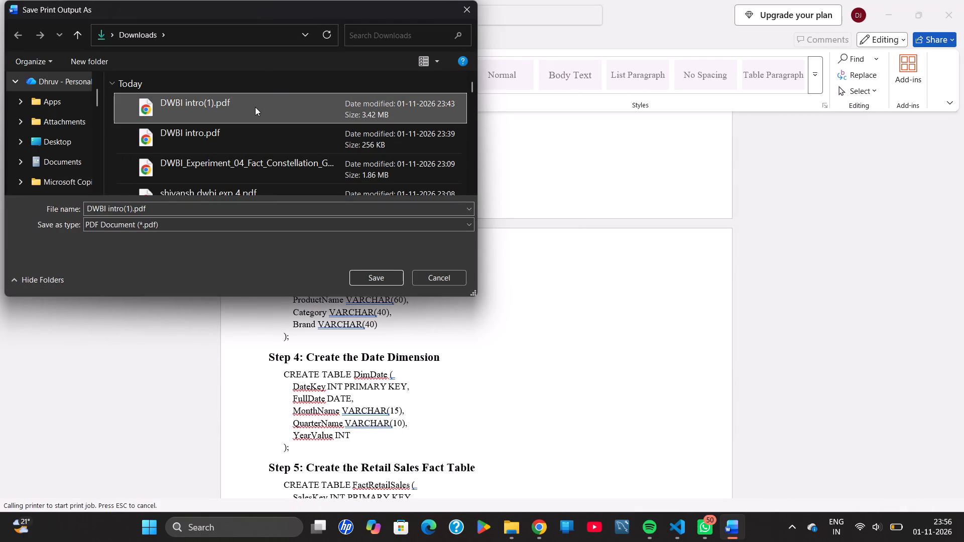
left_click(130, 206)
key("Left")
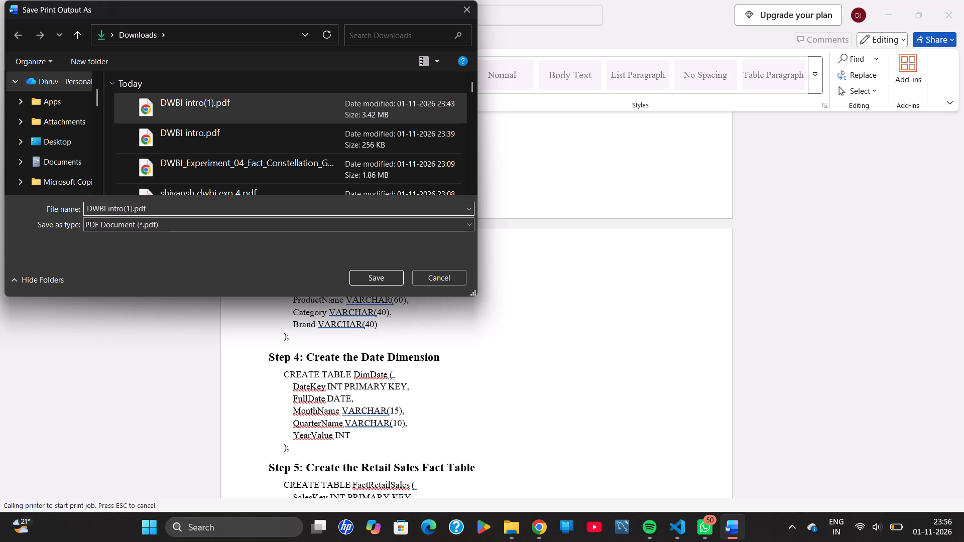
key("Right")
key("Right")
key("Right")
key("Right")
key("Right")
key("Right")
key("Right")
key("Right")
key("Right")
key("Right")
key("Right")
key("Right")
key("Right")
key("BackSpace")
key("BackSpace")
key("BackSpace")
key("BackSpace")
key("BackSpace")
key("BackSpace")
key("BackSpace")
key("BackSpace")
type("1-4 exp")
left_click(383, 279)
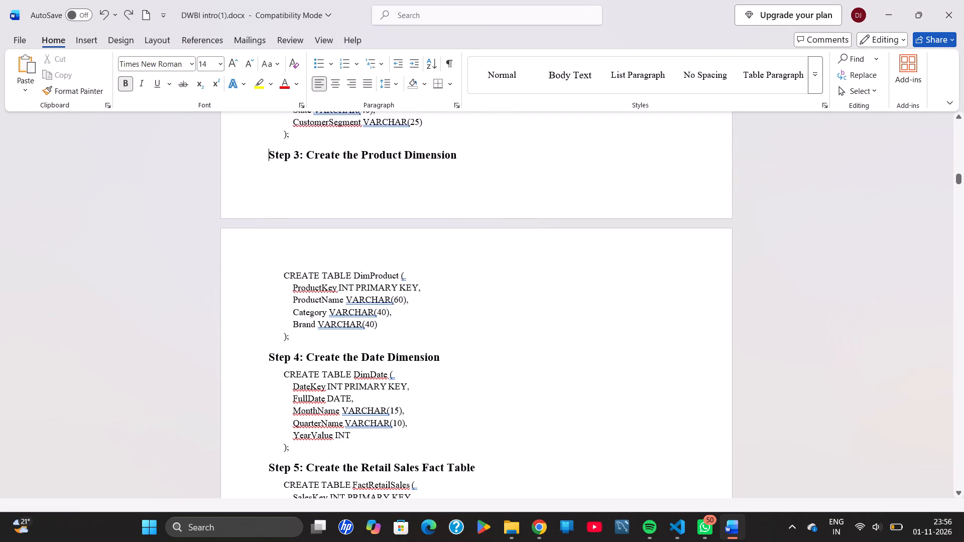
Switch to the Downloads folder in File Explorer and copy the file "DWBI 1-4 exp.pdf".
left_click(521, 528)
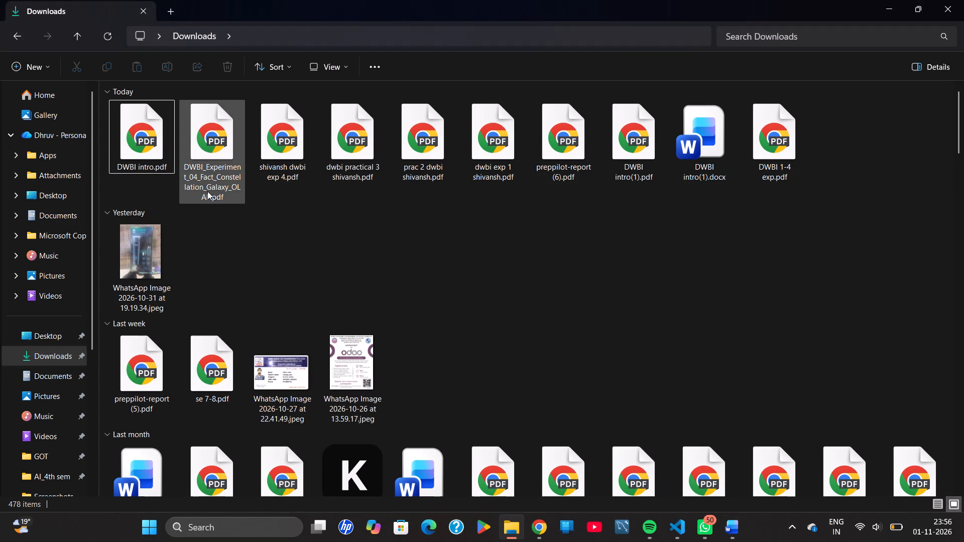
left_click(767, 170)
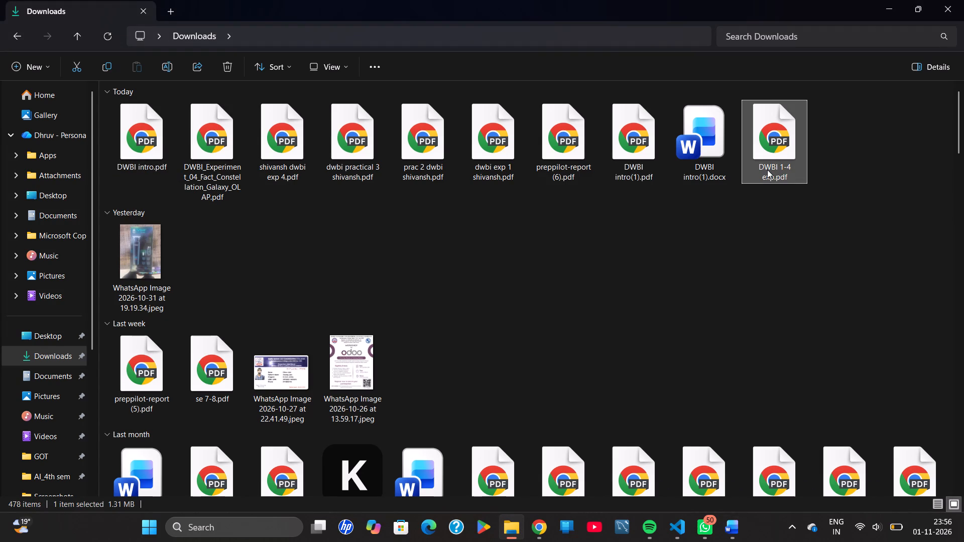
key("ctrl+c")
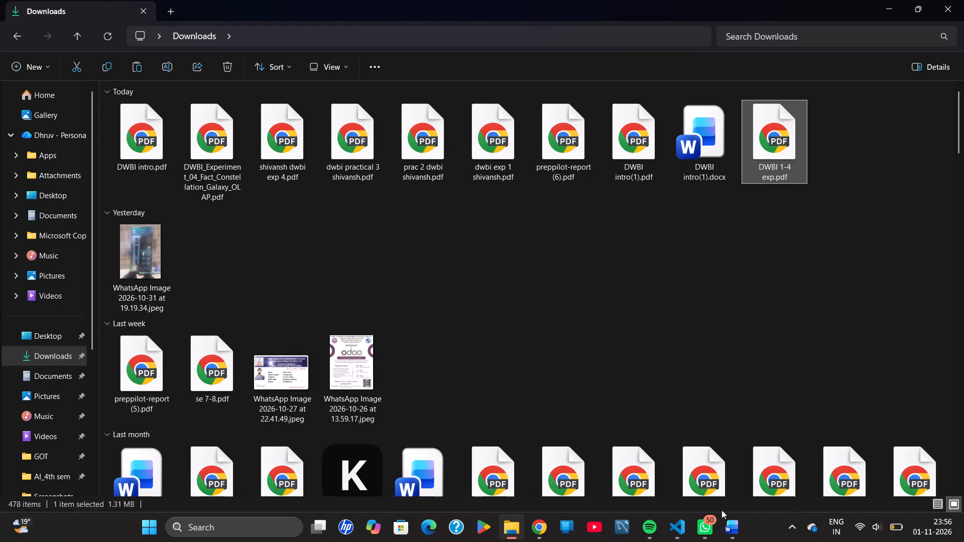
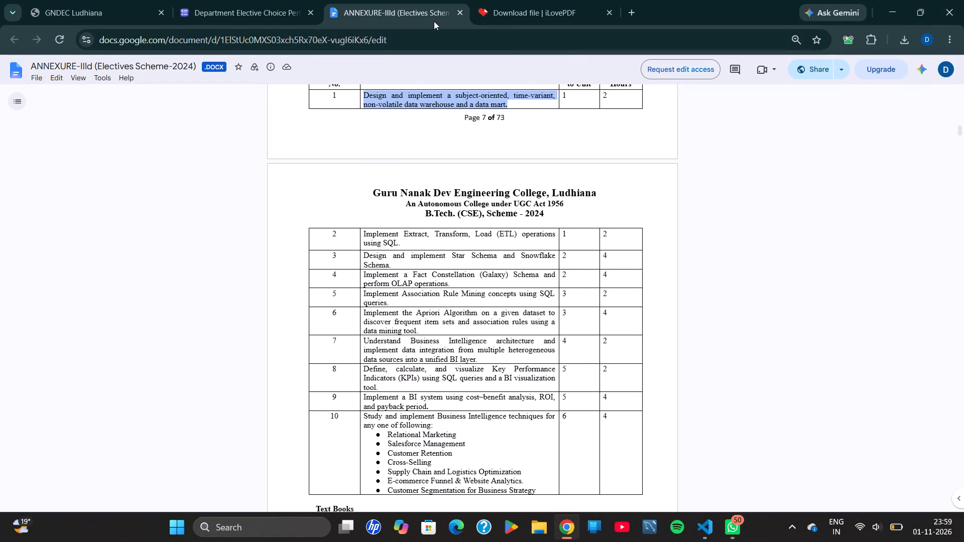
Close the iLovePDF "Download file" browser tab.
left_click(612, 8)
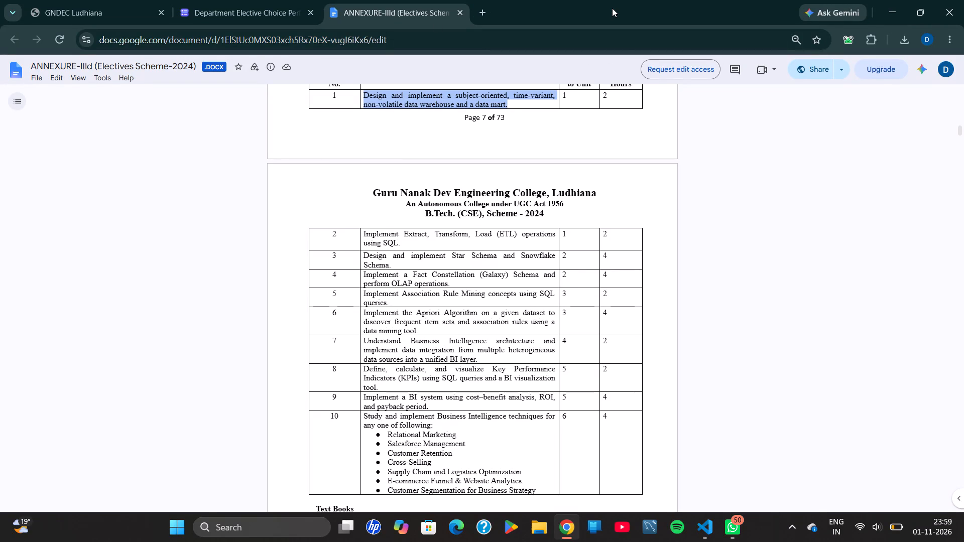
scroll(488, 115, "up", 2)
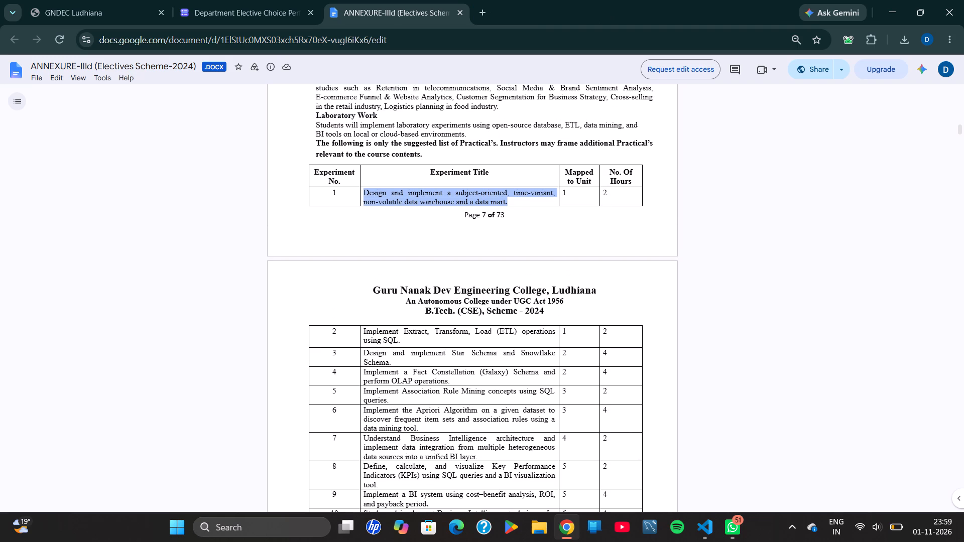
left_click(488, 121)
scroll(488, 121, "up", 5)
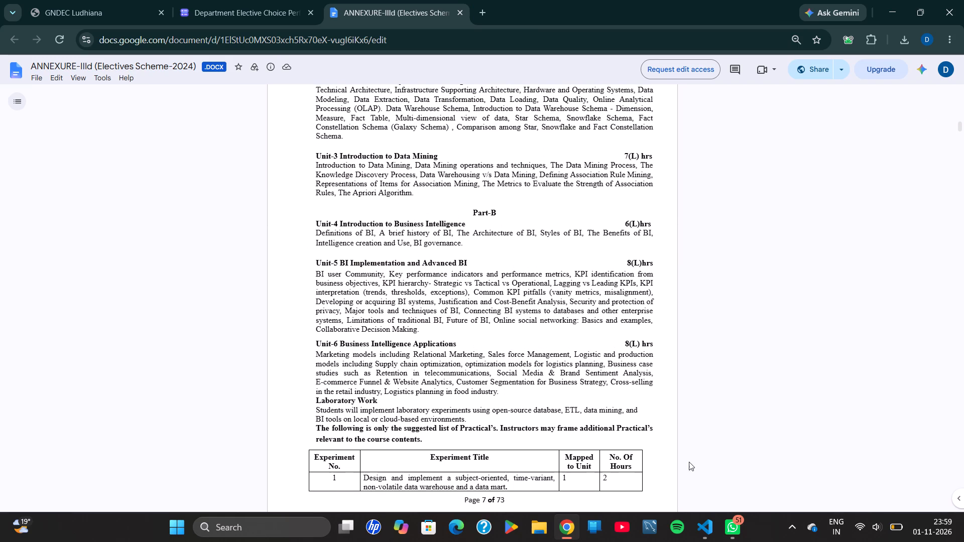